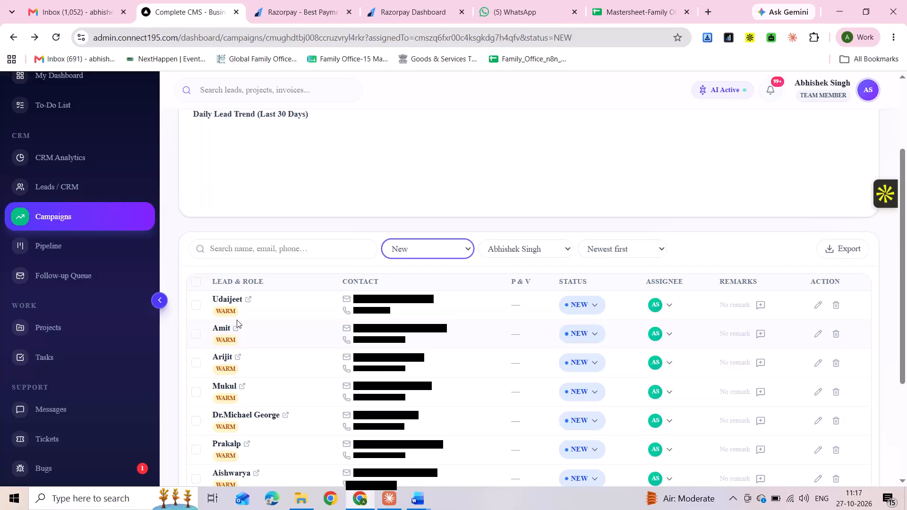
Open the first lead in the campaign's New leads list and review its contact information, custom fields and activity timeline.
scroll(237, 320, "down", 1)
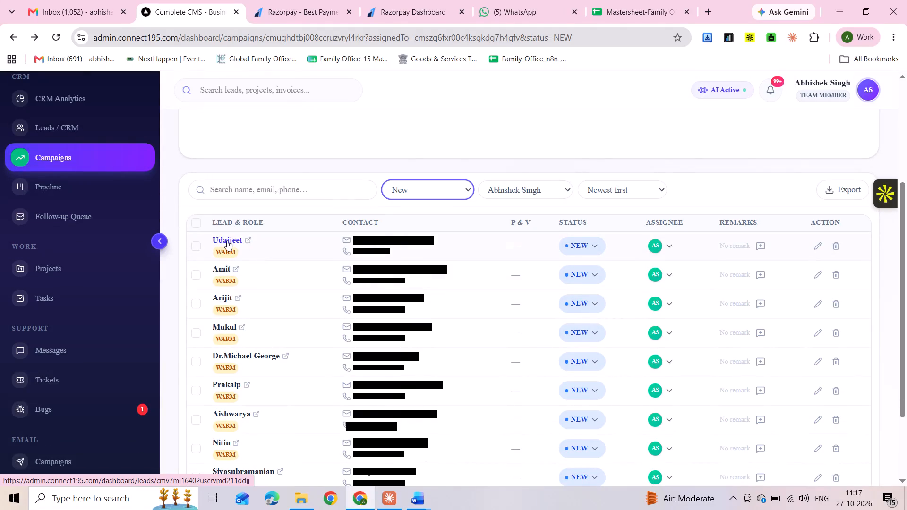
left_click(227, 240)
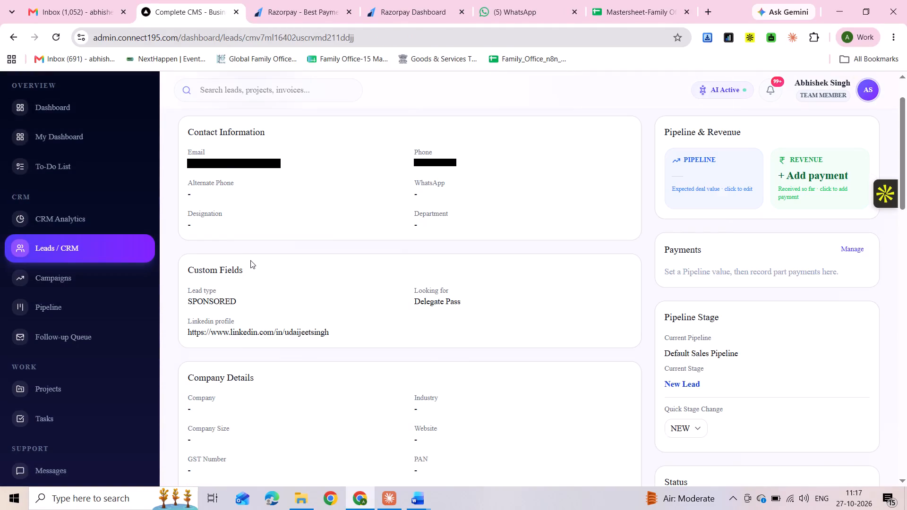
scroll(251, 261, "down", 5)
scroll(285, 304, "up", 1)
scroll(285, 304, "down", 4)
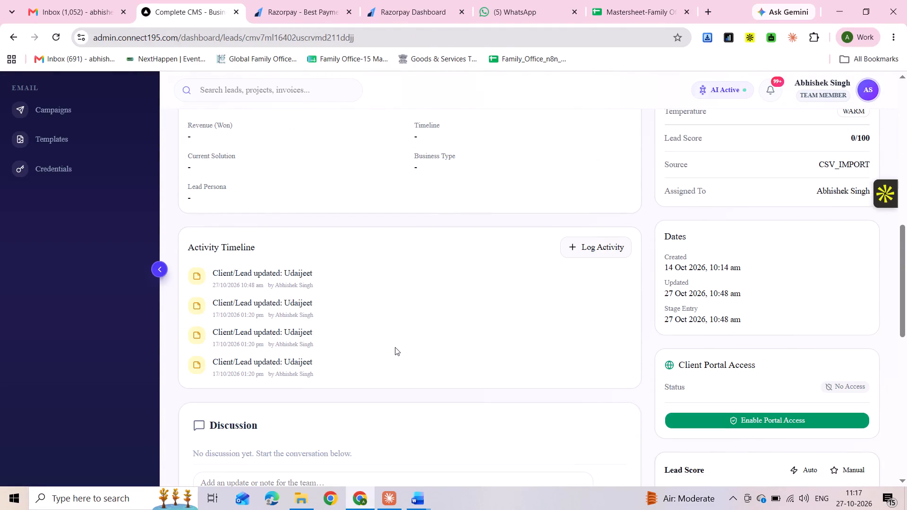
scroll(395, 347, "down", 3)
scroll(398, 347, "up", 11)
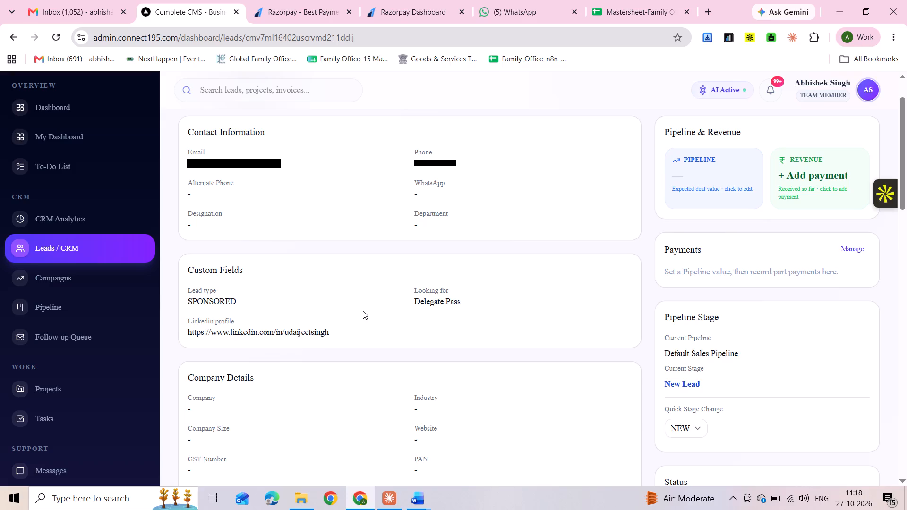
scroll(364, 309, "up", 4)
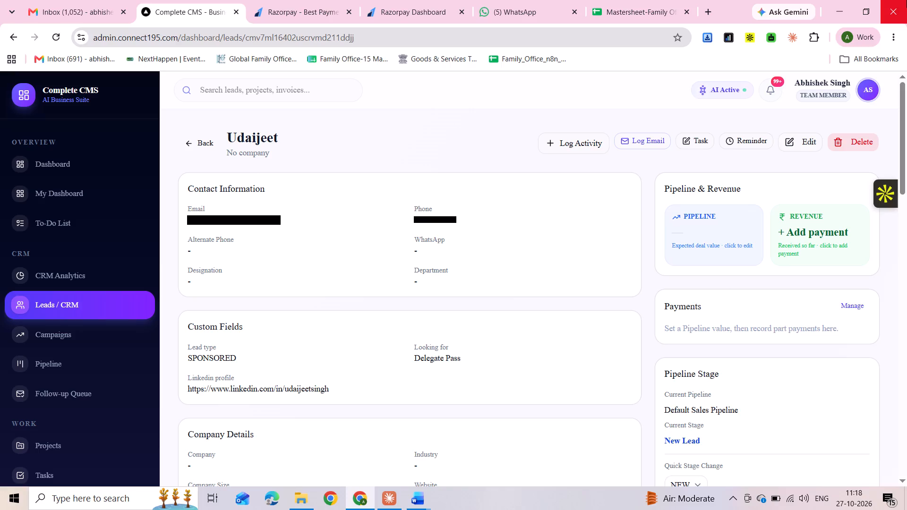
Copy the LinkedIn profile address from the lead's custom fields and open that profile in a new browser tab.
scroll(905, 3, "down", 2)
scroll(906, 76, "down", 2)
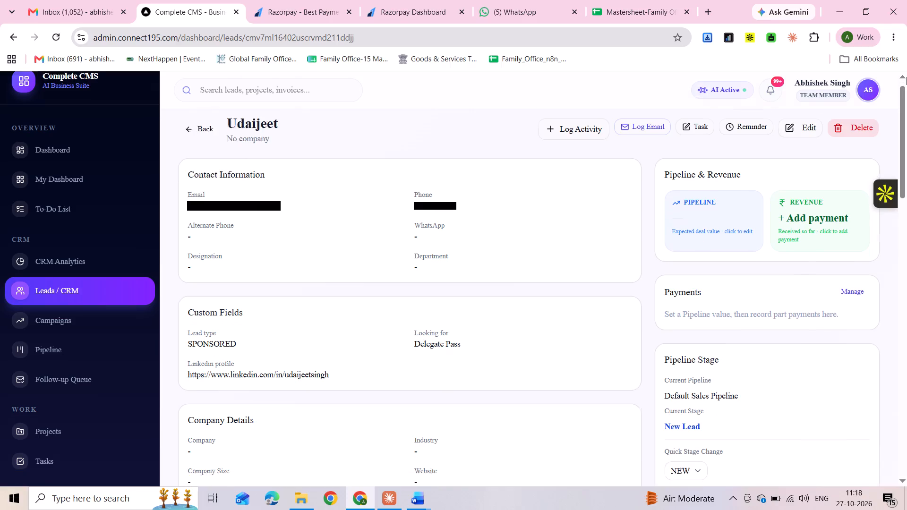
scroll(814, 41, "down", 2)
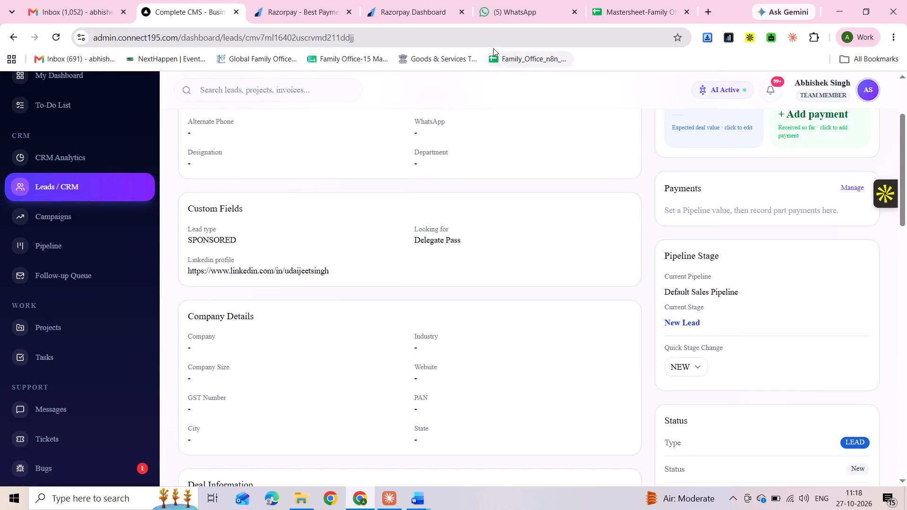
left_click(337, 270)
left_click_drag(334, 270, 311, 270)
left_click_drag(274, 270, 164, 276)
left_click(340, 276)
left_click_drag(339, 276, 190, 276)
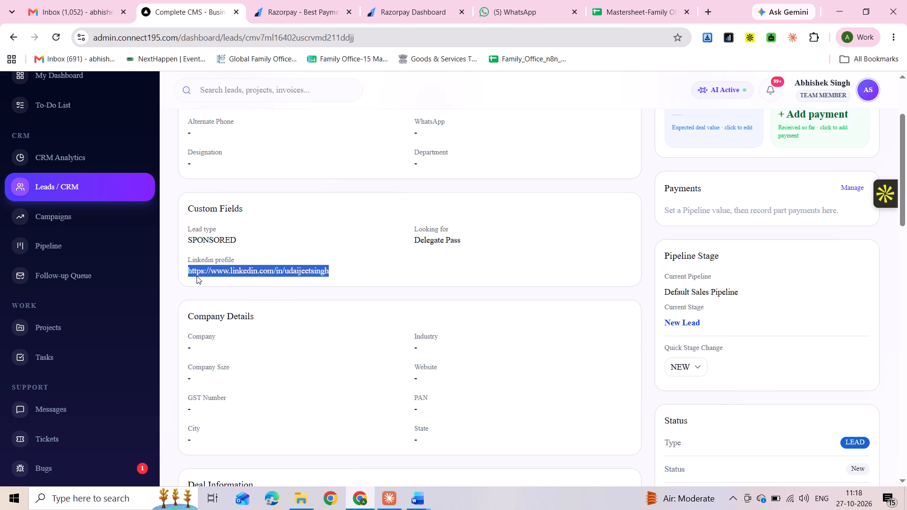
right_click(236, 273)
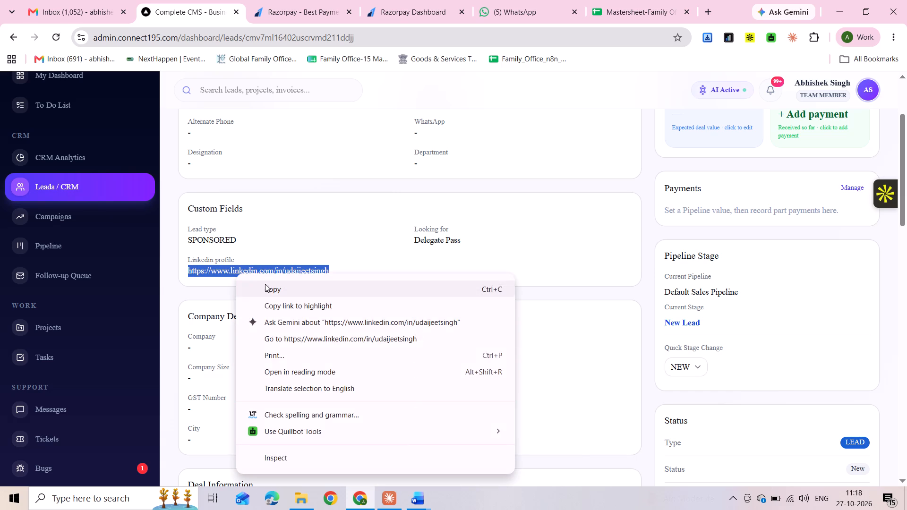
left_click(271, 284)
left_click(709, 16)
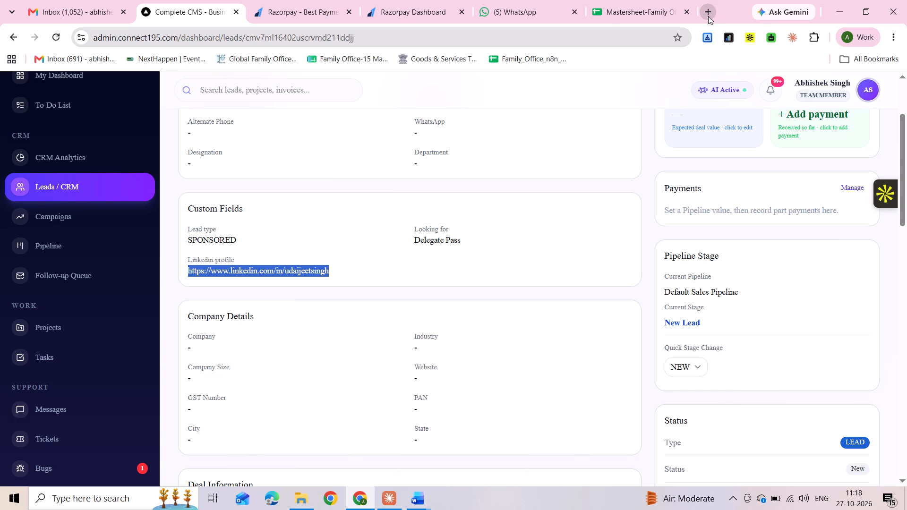
key("ctrl+v")
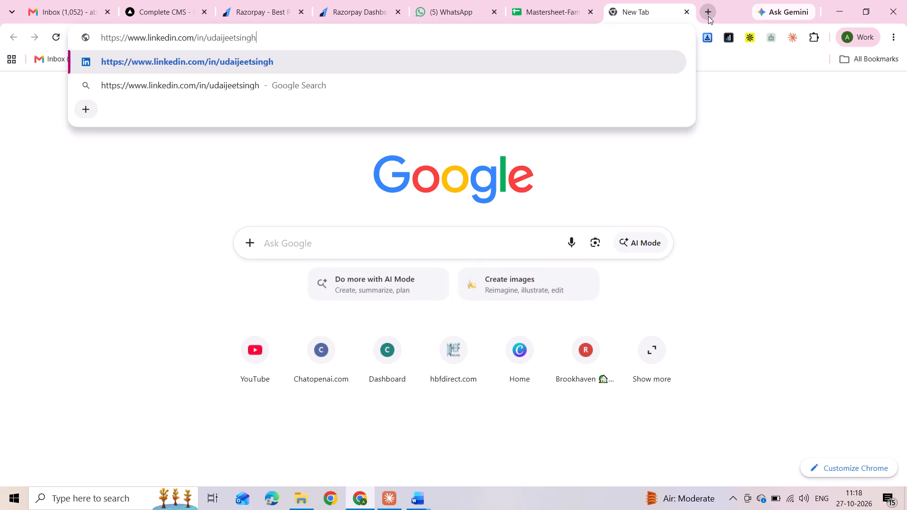
key("Return")
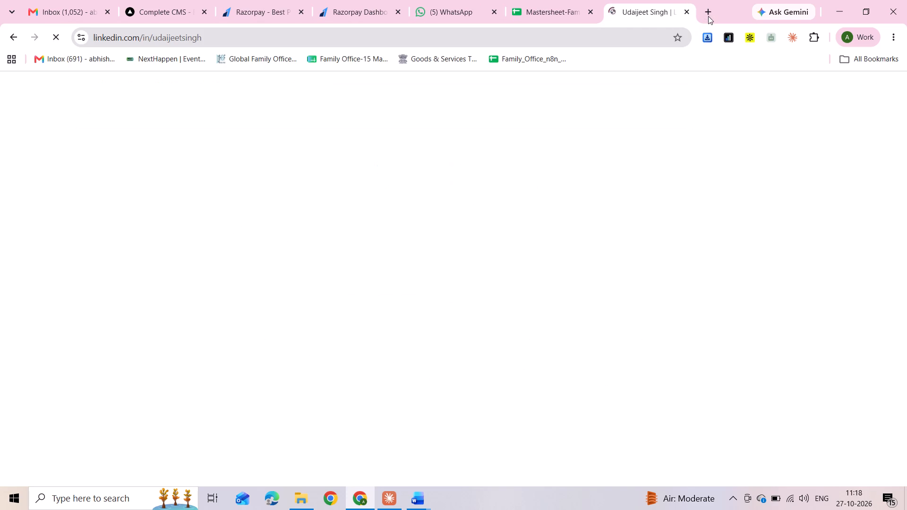
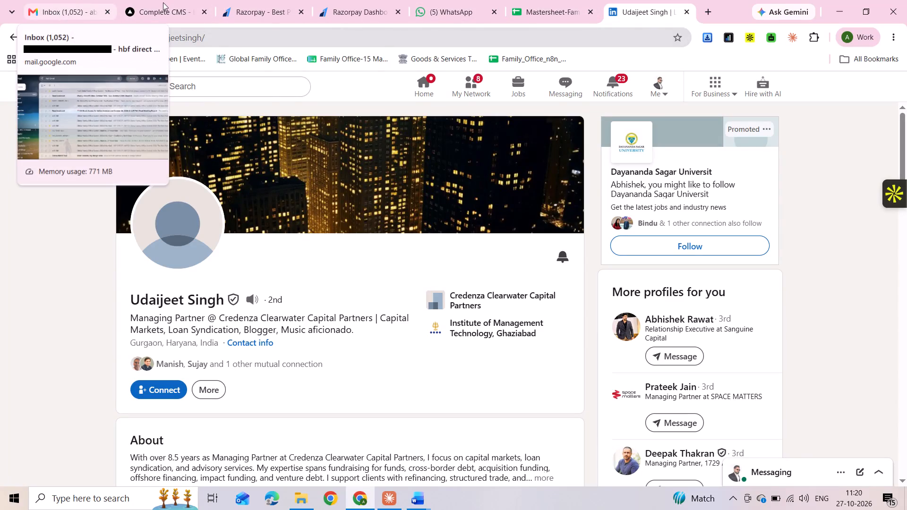
Switch to the Mastersheet-Family Office 2026 spreadsheet and open its Confirmed Speaker sheet.
left_click(523, 9)
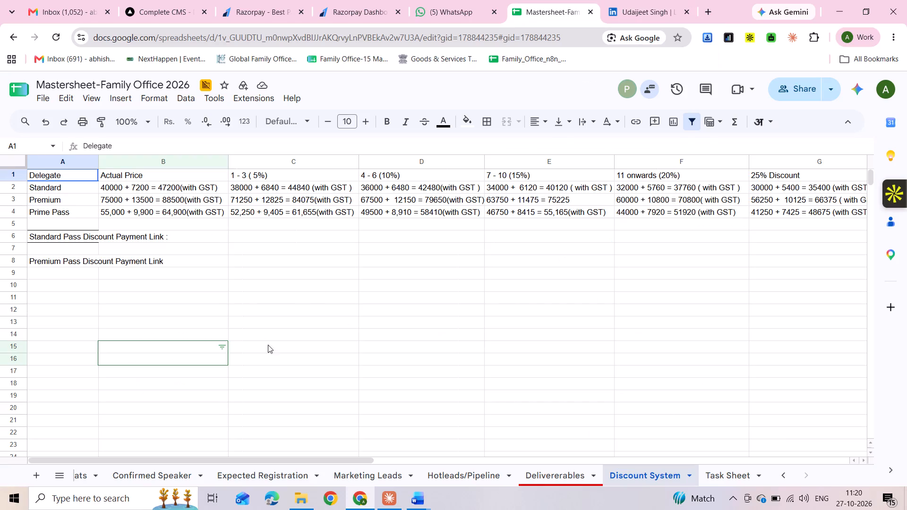
left_click(139, 475)
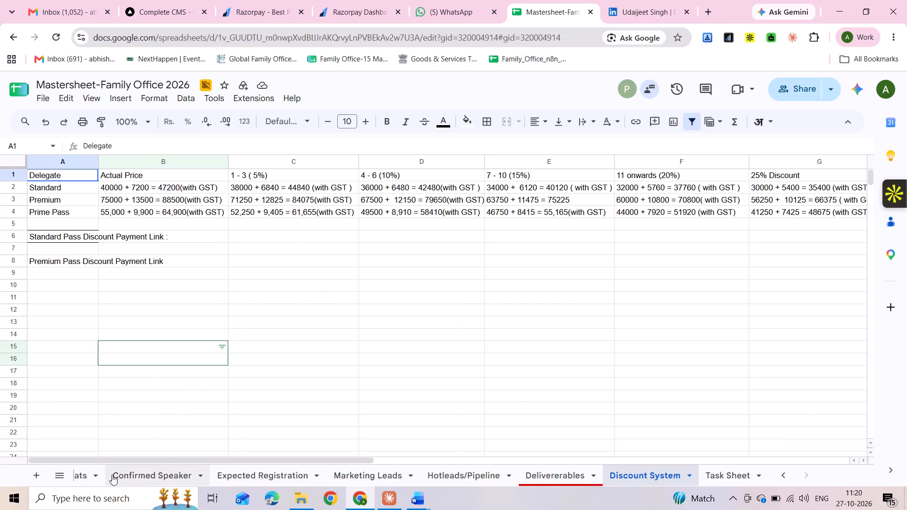
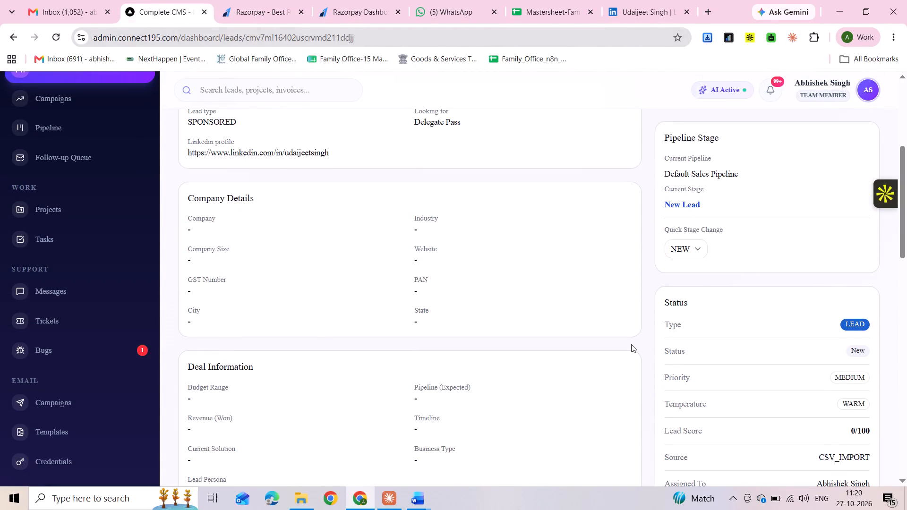
Open the payment entry form from the lead's revenue card and show the available payment methods.
scroll(697, 268, "up", 4)
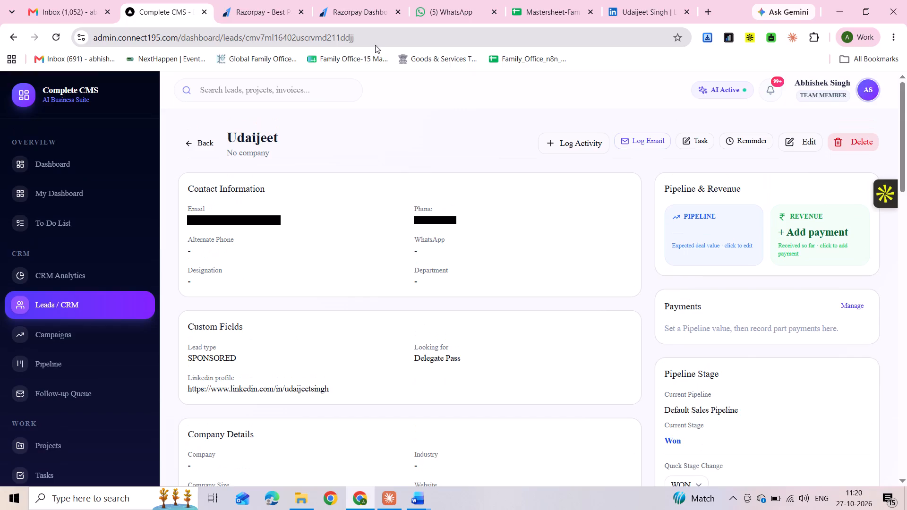
left_click(793, 233)
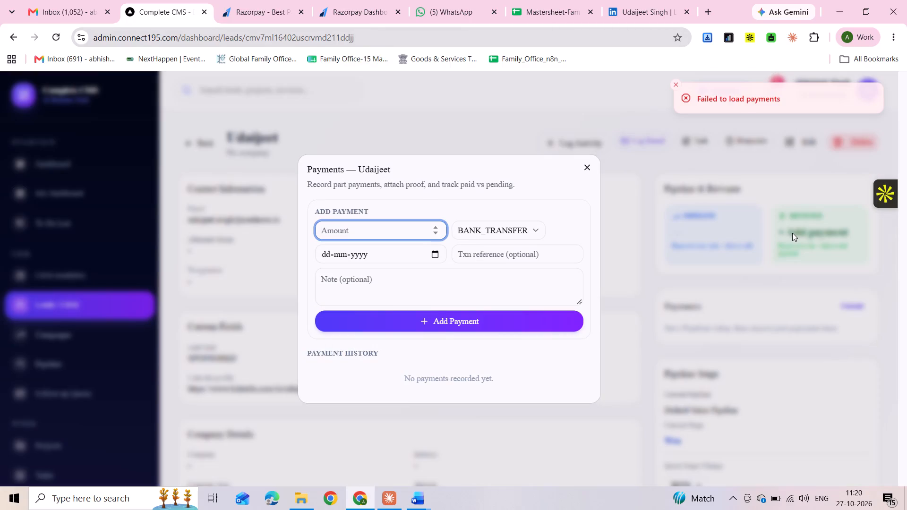
left_click(492, 229)
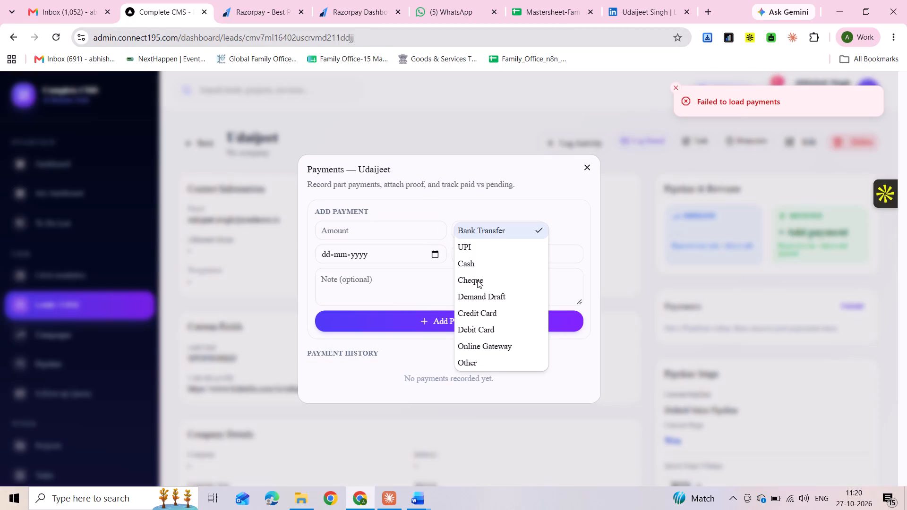
Set the payment method to Online Gateway in the lead's new payment entry and make its amount ready for entry.
double_click(487, 353)
left_click(363, 239)
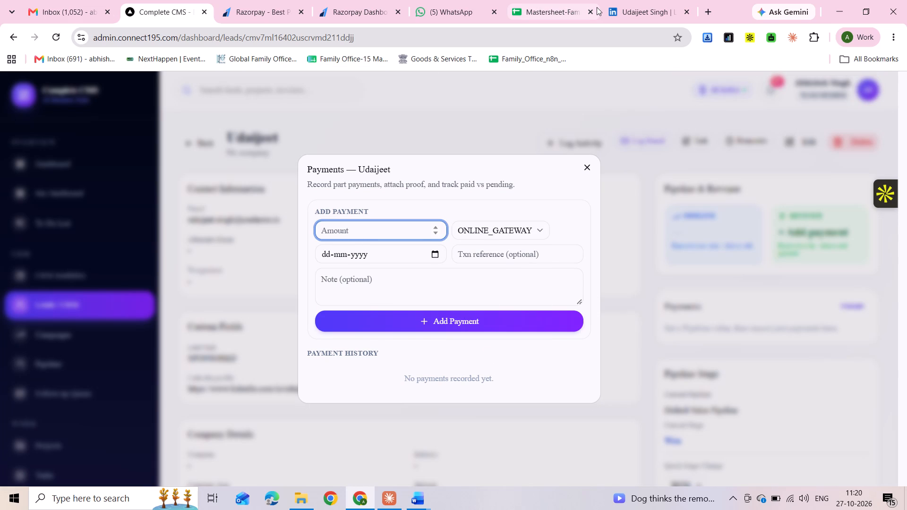
Switch to the Mastersheet-Family Office 2026 spreadsheet to consult the Confirmed Seats payment records.
left_click(542, 12)
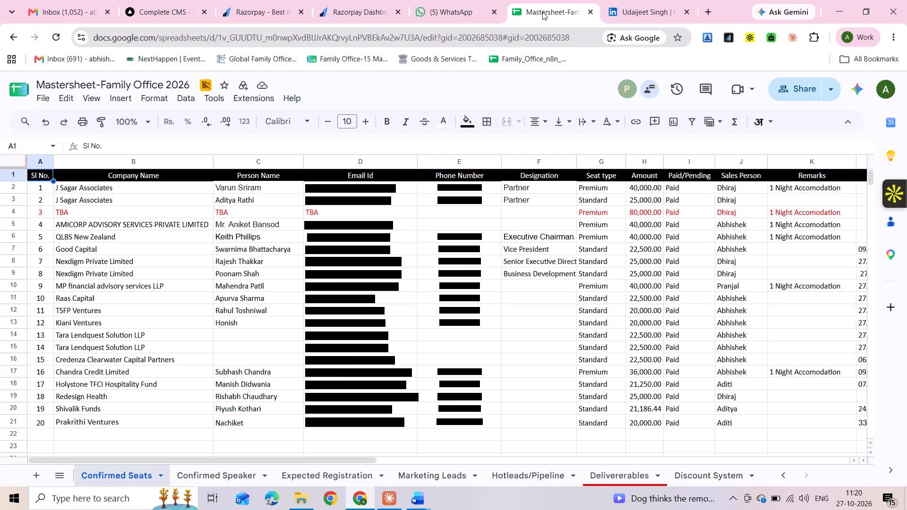
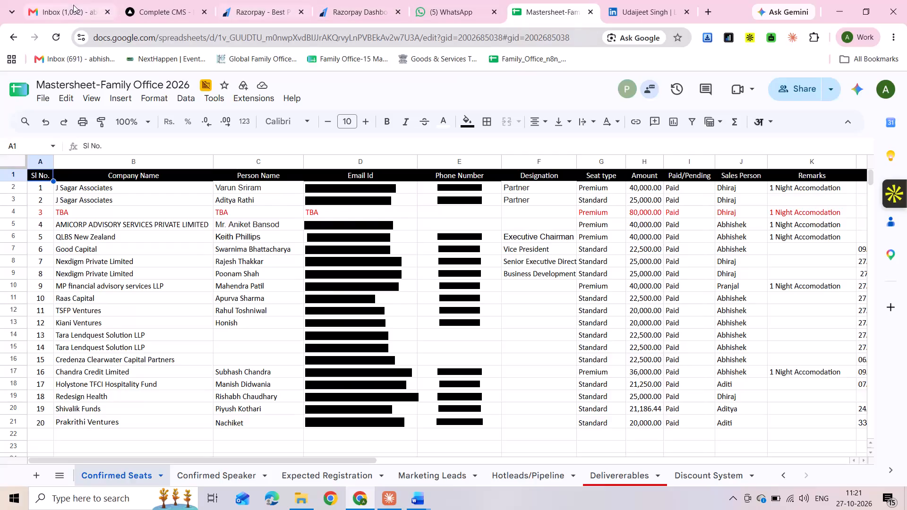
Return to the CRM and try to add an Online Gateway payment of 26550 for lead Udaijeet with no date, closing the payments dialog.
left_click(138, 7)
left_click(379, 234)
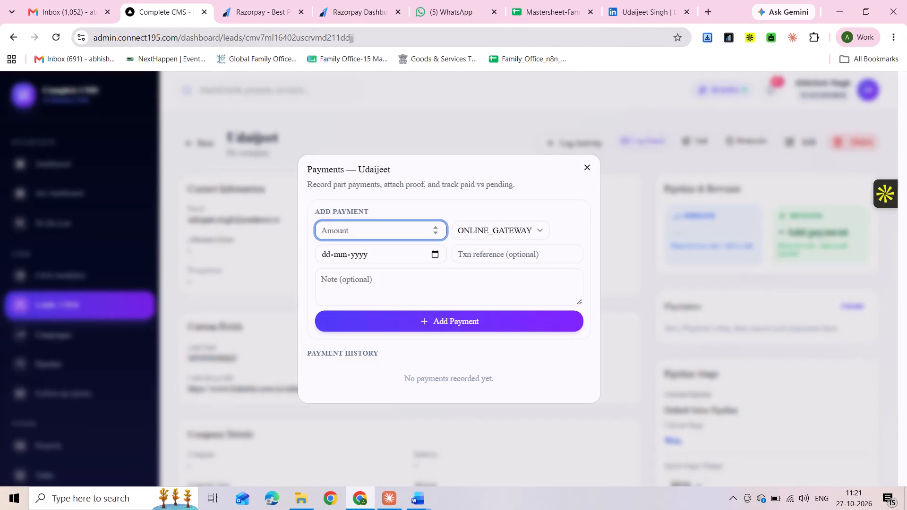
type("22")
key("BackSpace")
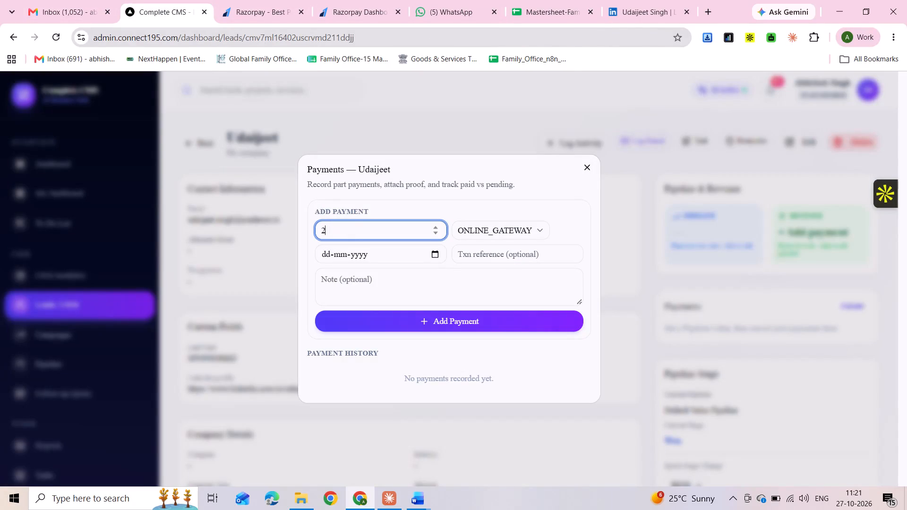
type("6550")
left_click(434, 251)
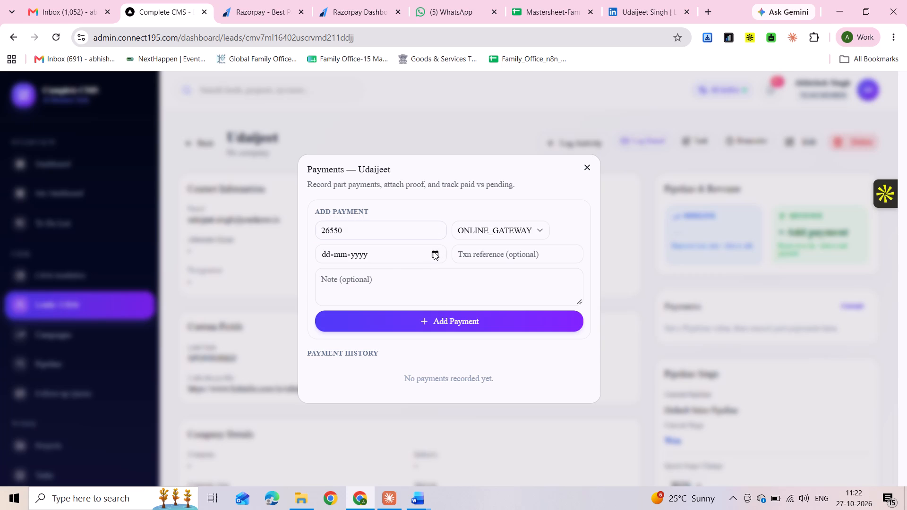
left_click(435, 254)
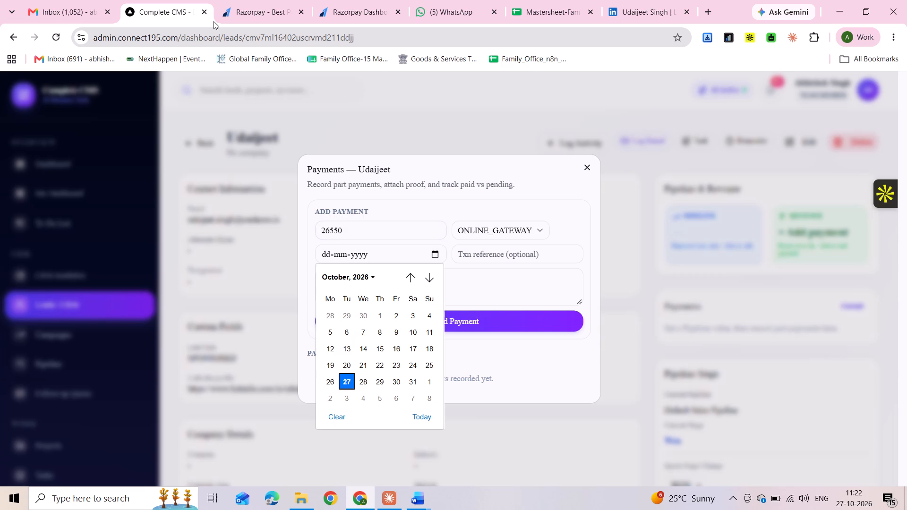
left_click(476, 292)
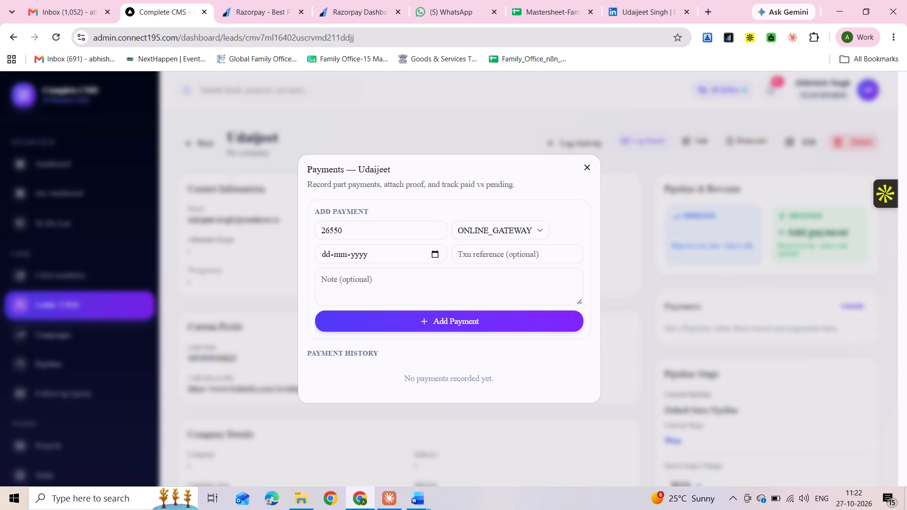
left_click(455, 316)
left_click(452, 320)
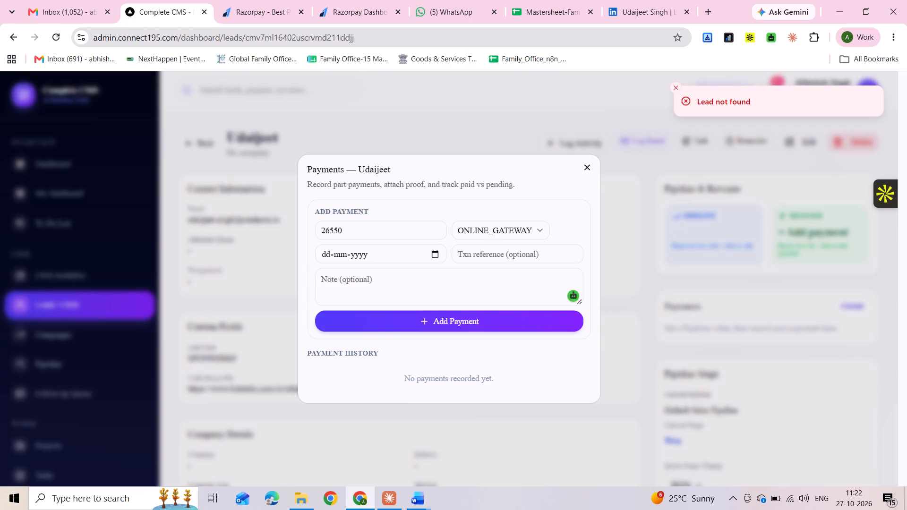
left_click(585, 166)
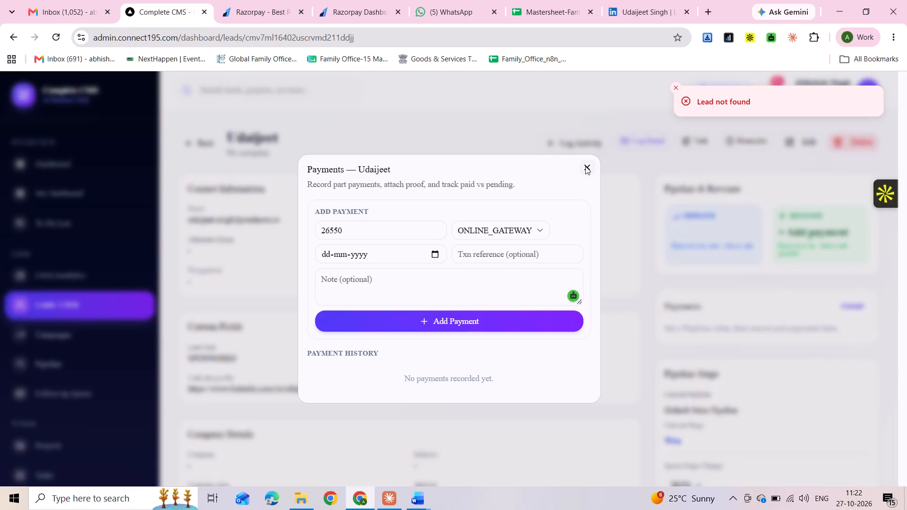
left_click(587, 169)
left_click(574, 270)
Look over Udaijeet's lead record and go back to the campaign's list of new leads.
scroll(565, 302, "down", 2)
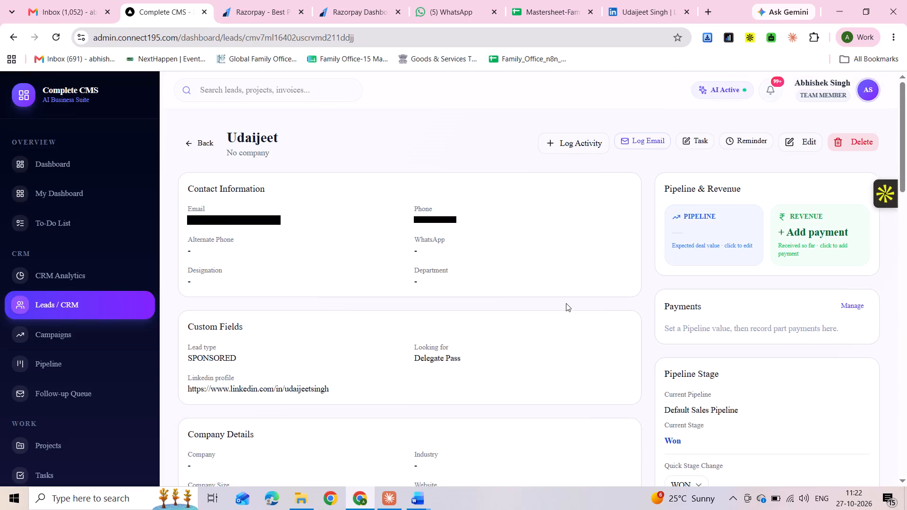
scroll(566, 303, "down", 1)
scroll(566, 303, "up", 2)
scroll(566, 303, "down", 1)
scroll(566, 303, "up", 5)
left_click(187, 140)
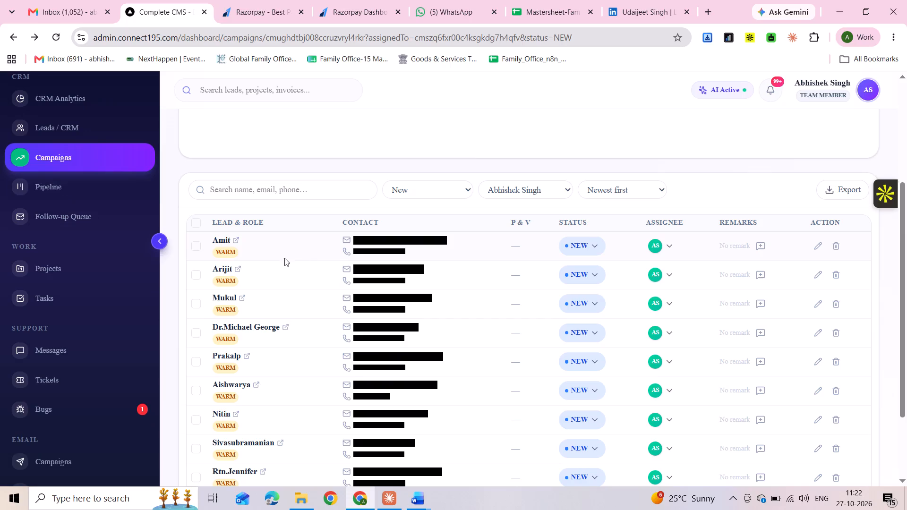
left_click(224, 239)
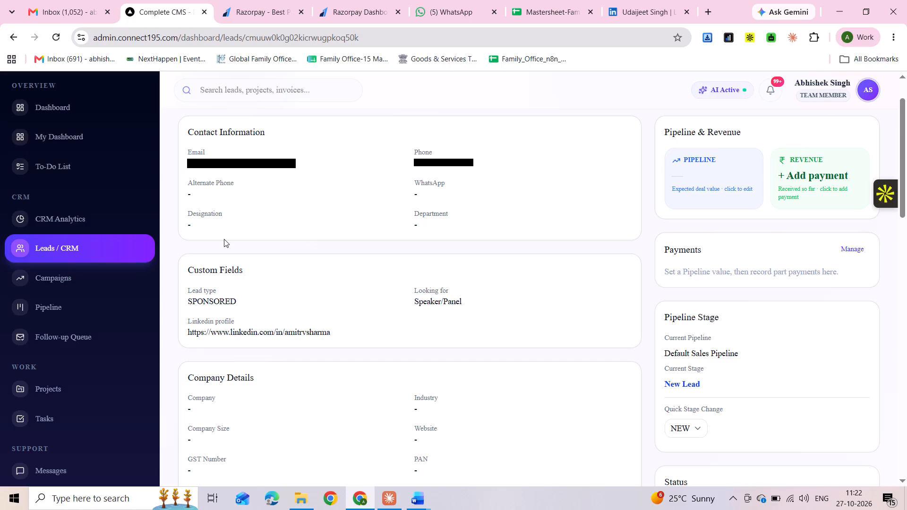
scroll(229, 279, "down", 9)
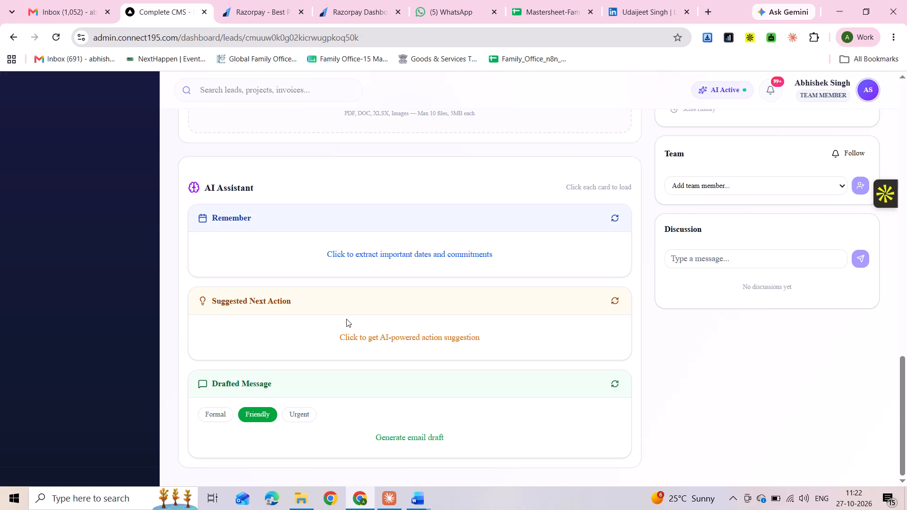
scroll(346, 319, "up", 16)
scroll(346, 319, "up", 5)
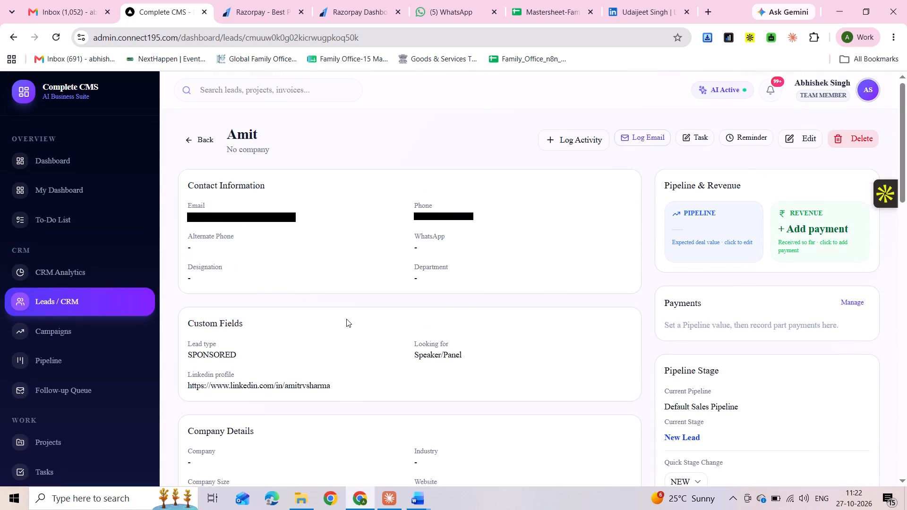
scroll(346, 319, "up", 1)
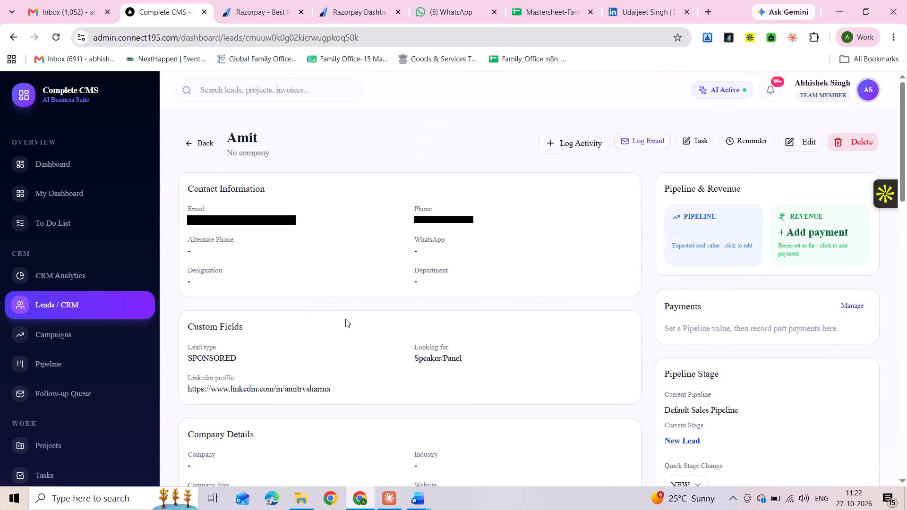
Go back to the campaign's lead list and filter it by the Negotiation status.
left_click(188, 144)
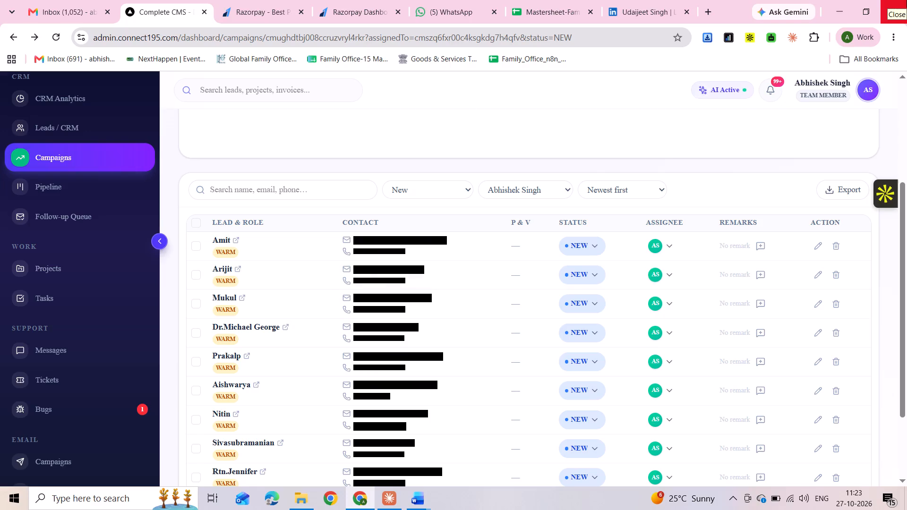
scroll(539, 54, "up", 2)
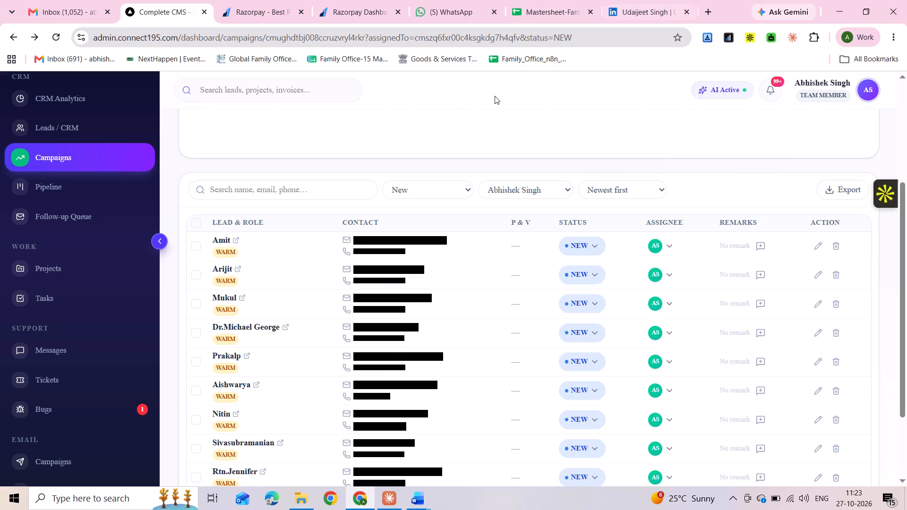
scroll(495, 96, "up", 1)
left_click(416, 255)
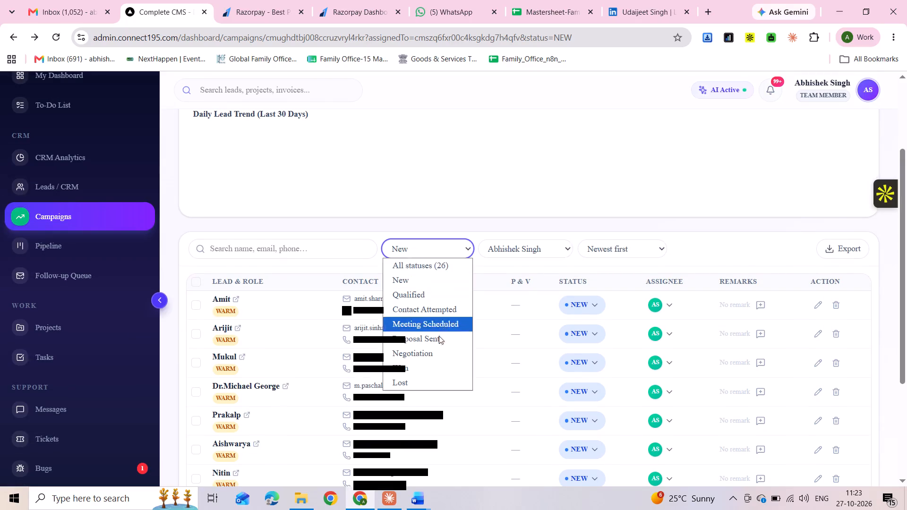
left_click(439, 348)
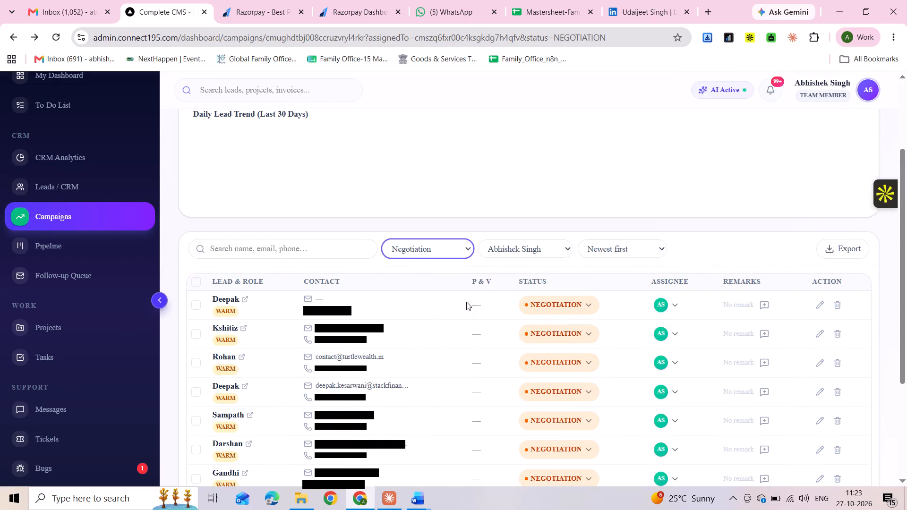
Set the filtered lead list to show 50 leads per page.
scroll(466, 302, "down", 3)
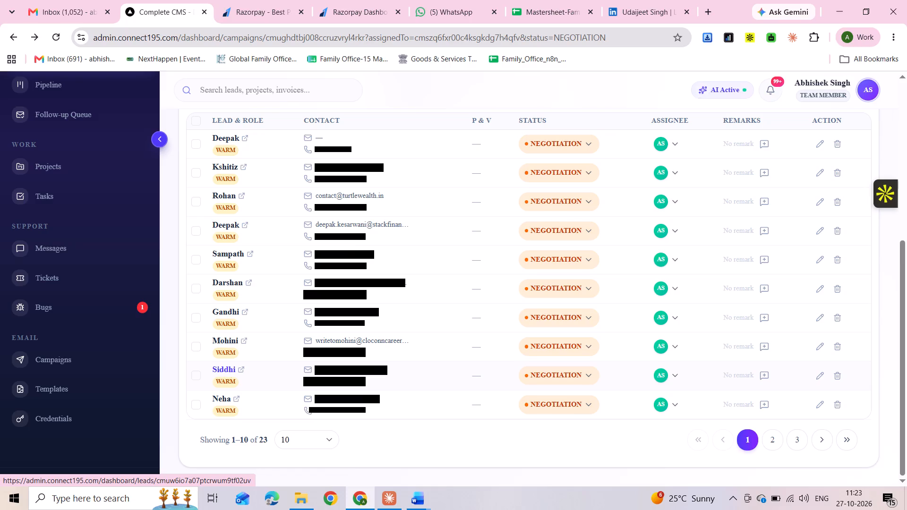
left_click(294, 439)
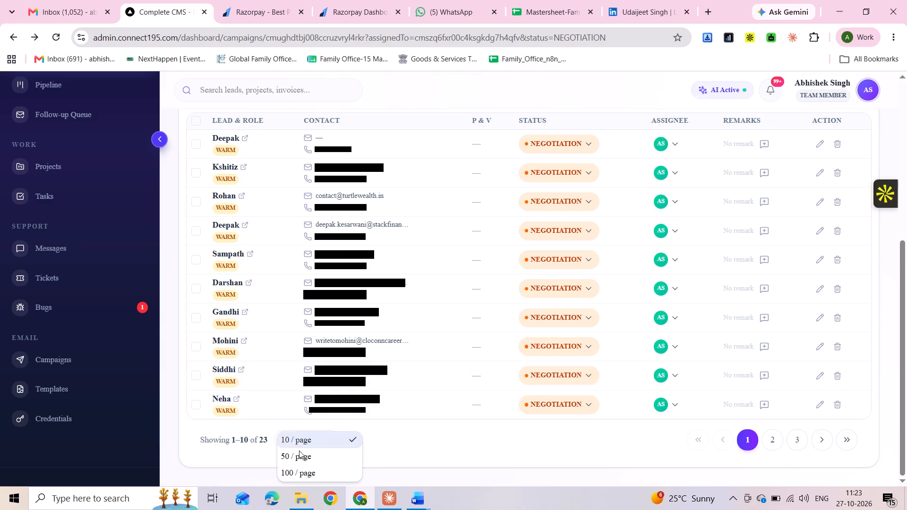
left_click(298, 457)
scroll(299, 325, "down", 4)
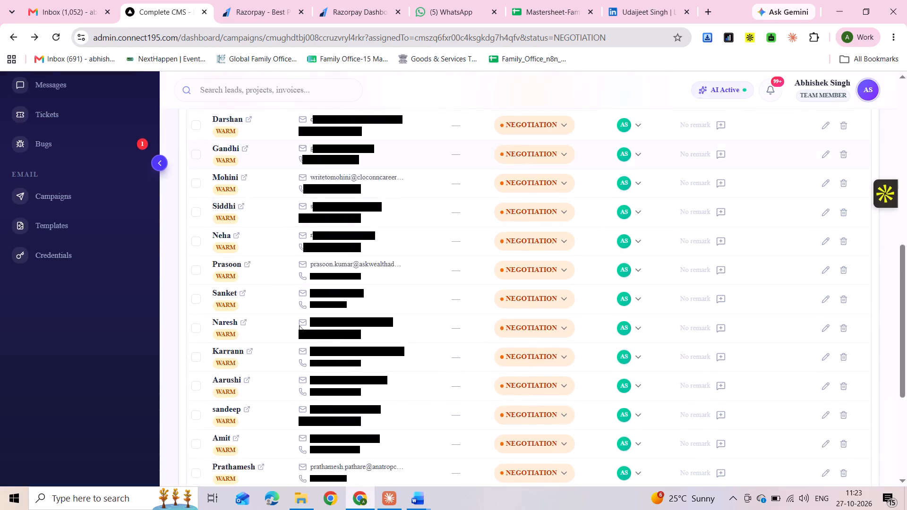
scroll(330, 372, "down", 4)
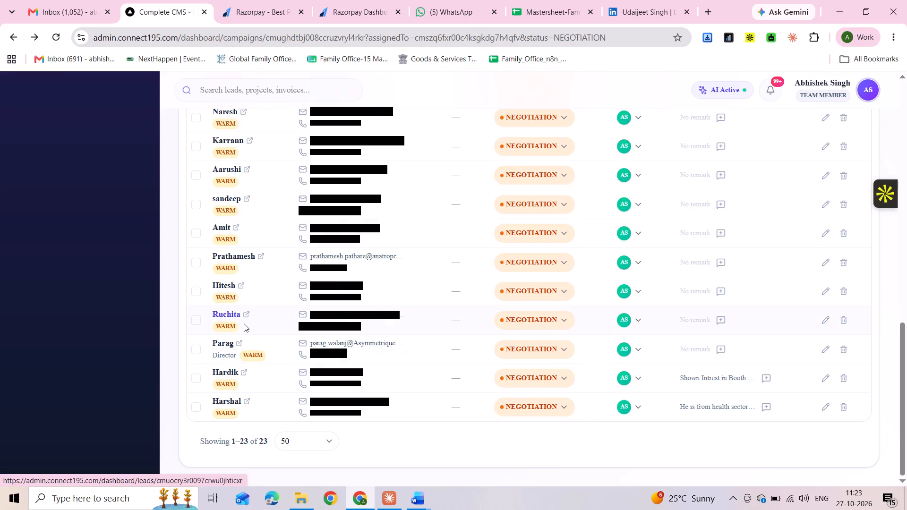
left_click(226, 316)
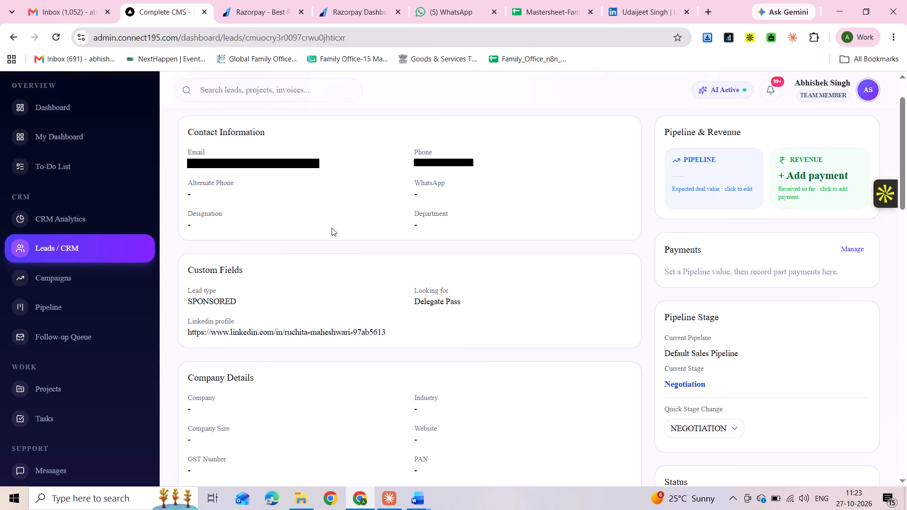
scroll(331, 272, "down", 10)
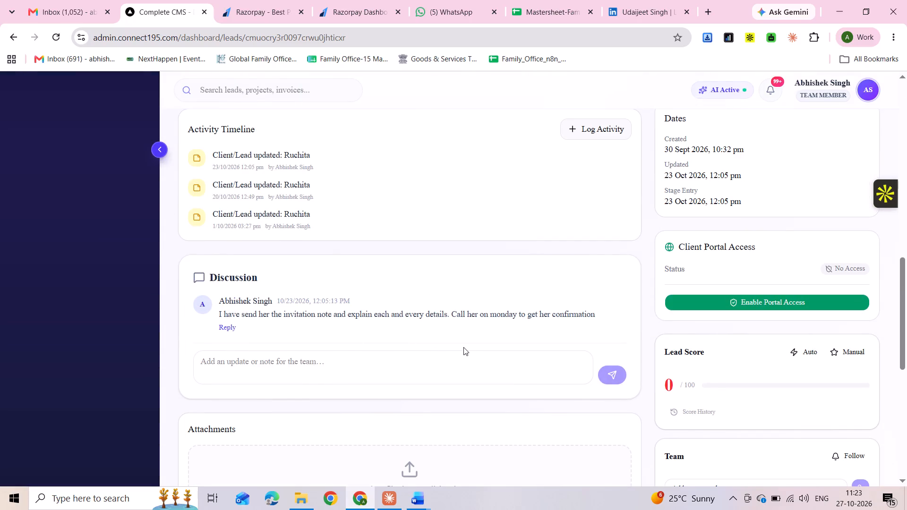
scroll(471, 340, "up", 12)
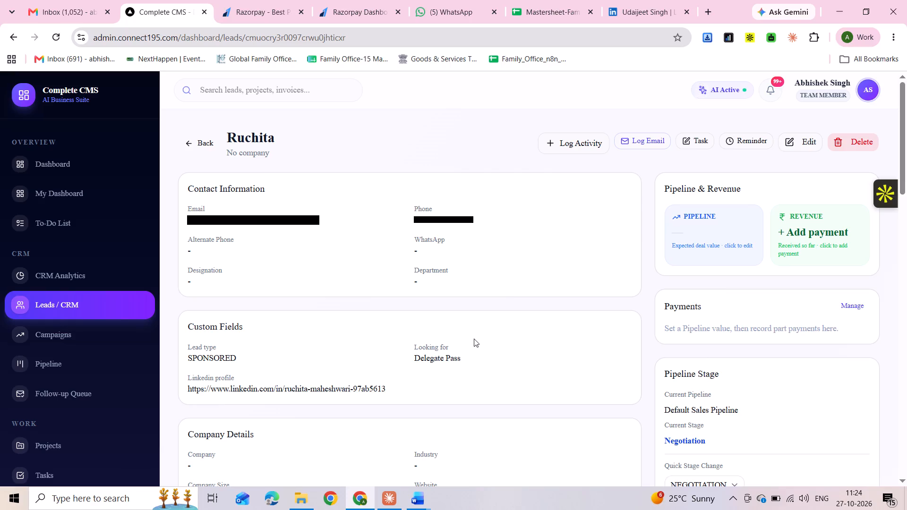
scroll(471, 344, "up", 2)
scroll(472, 345, "down", 1)
scroll(472, 345, "up", 2)
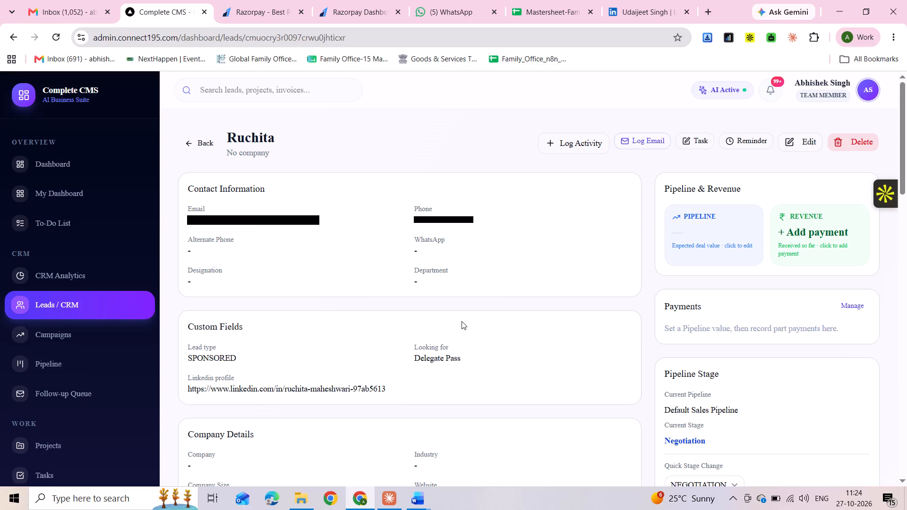
scroll(527, 352, "down", 2)
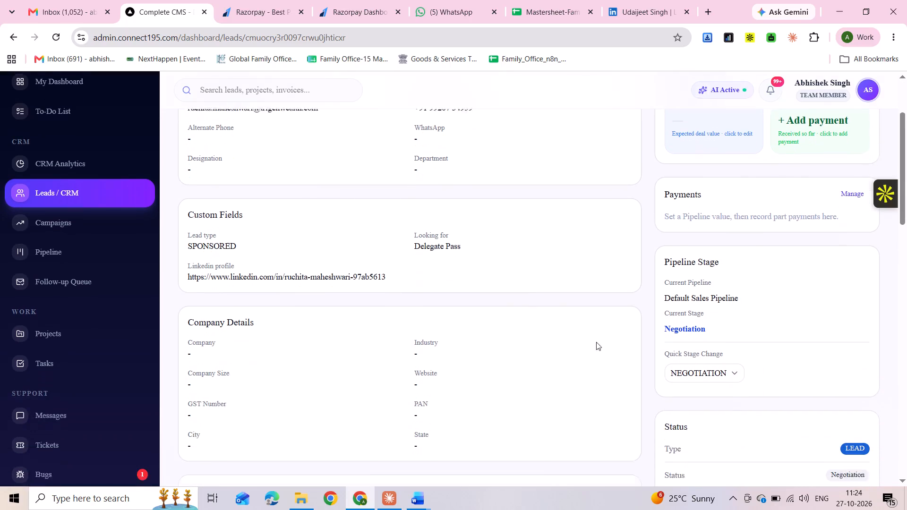
left_click(712, 365)
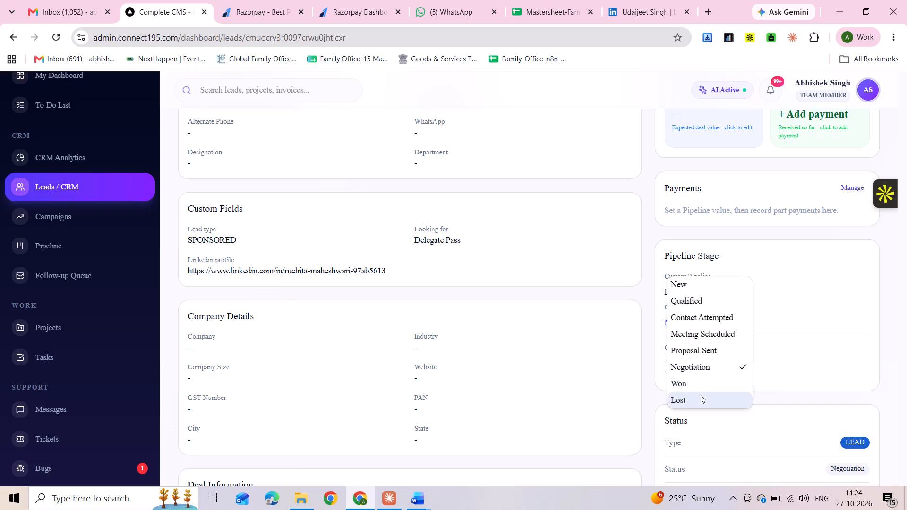
left_click(699, 398)
scroll(691, 395, "up", 6)
scroll(447, 336, "up", 5)
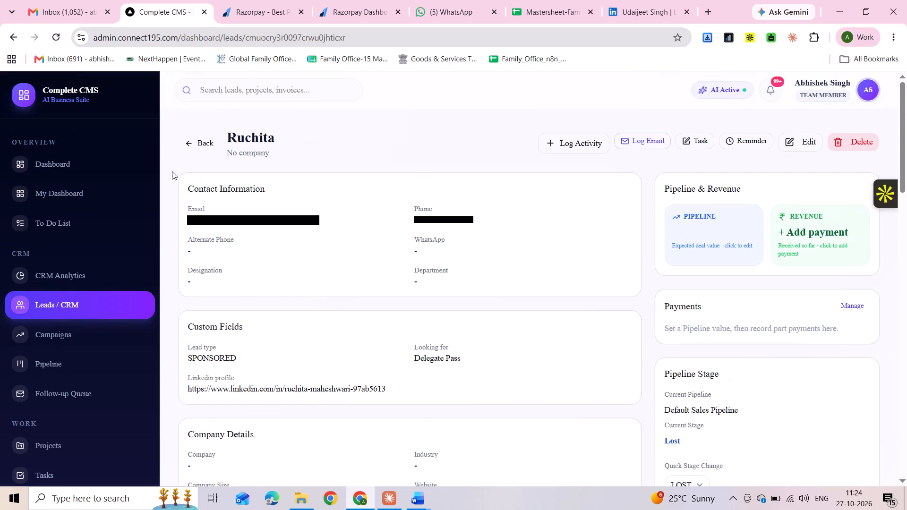
Return to the campaign's Negotiation leads, open Neha's lead record and examine the contact details, status, activity timeline and discussion.
left_click(198, 140)
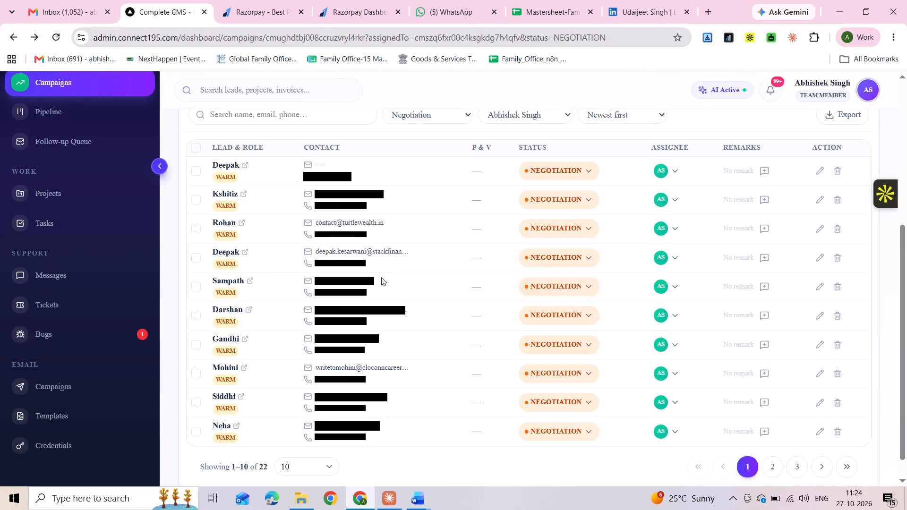
scroll(338, 297, "down", 1)
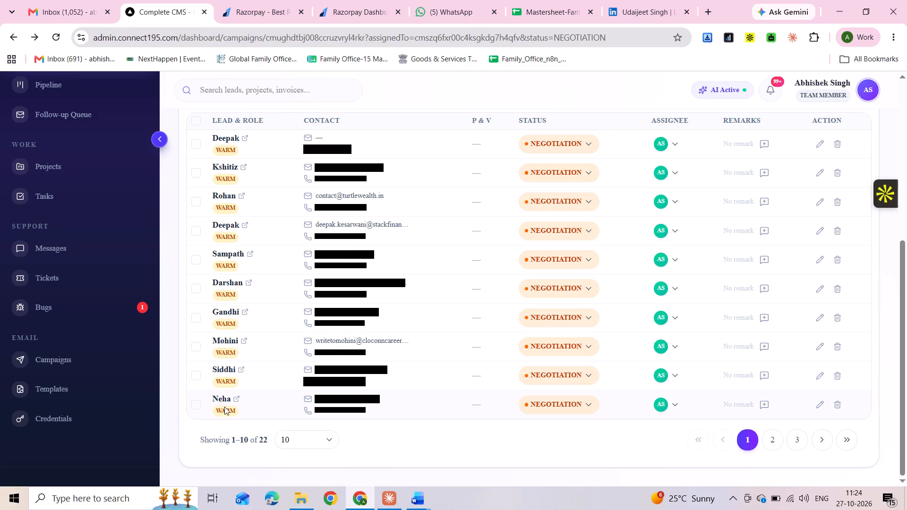
left_click(222, 400)
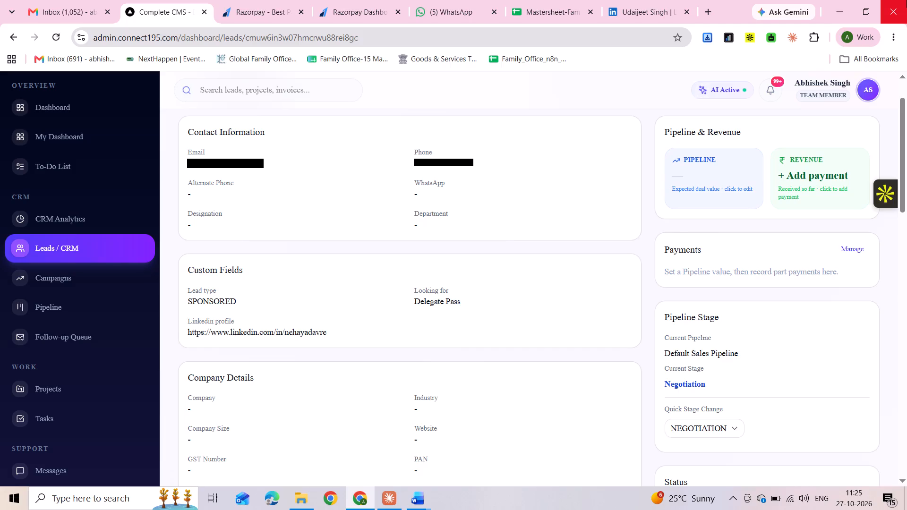
scroll(719, 86, "up", 5)
scroll(658, 244, "down", 6)
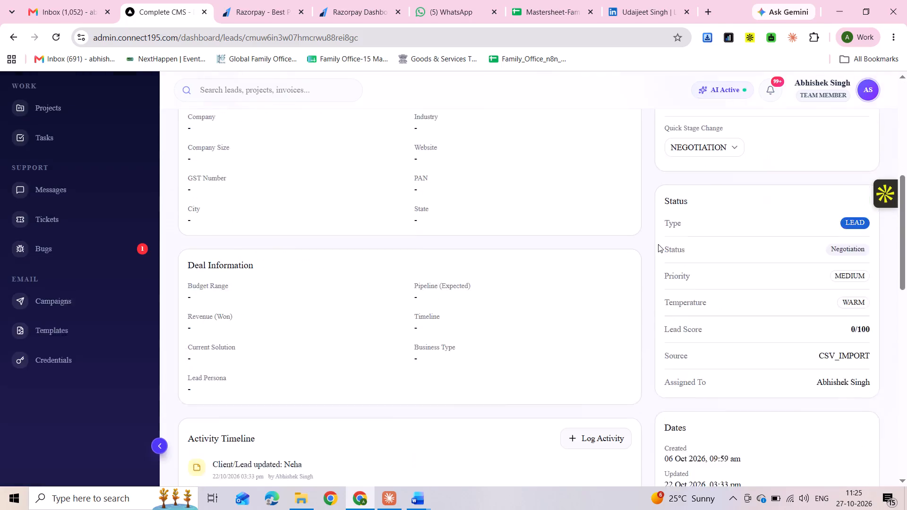
scroll(658, 244, "down", 13)
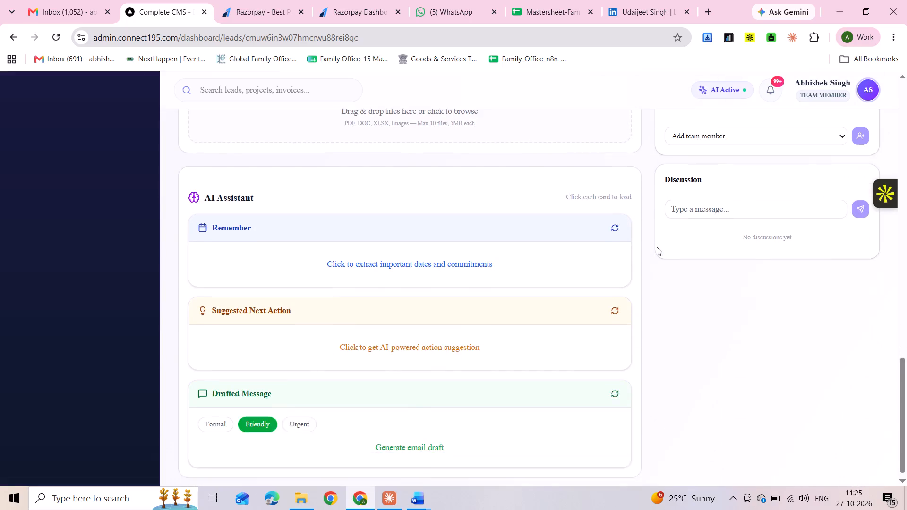
scroll(657, 247, "up", 20)
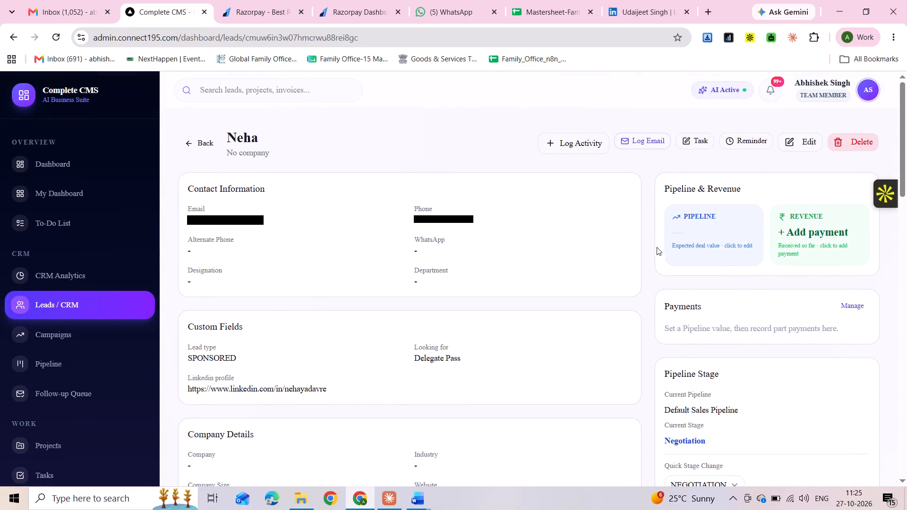
scroll(657, 247, "up", 1)
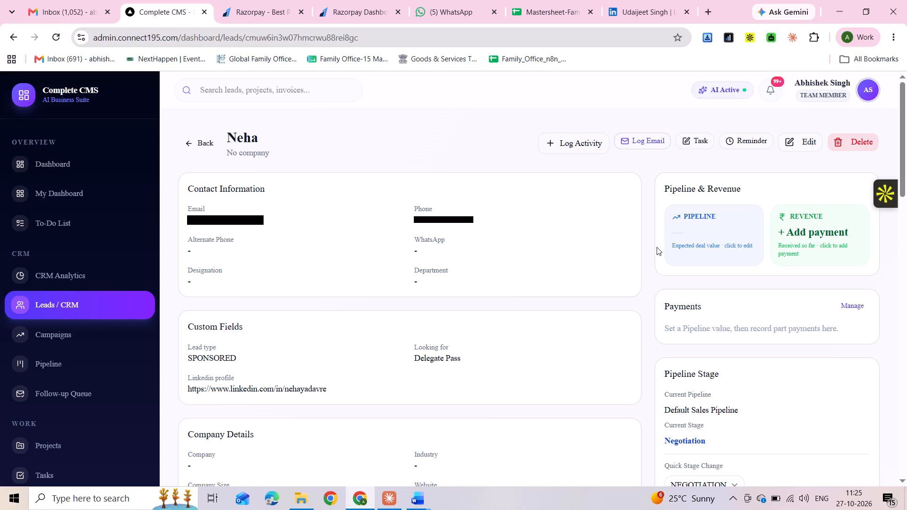
scroll(657, 247, "down", 9)
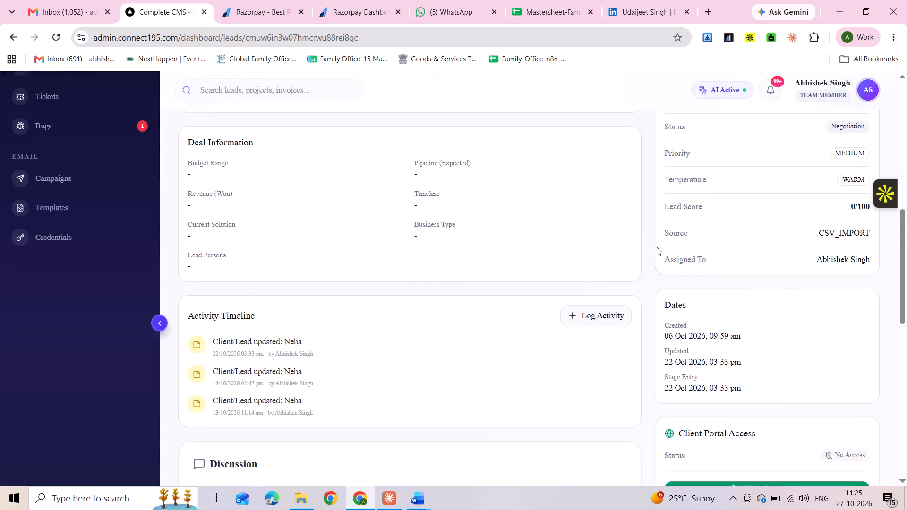
scroll(643, 267, "up", 11)
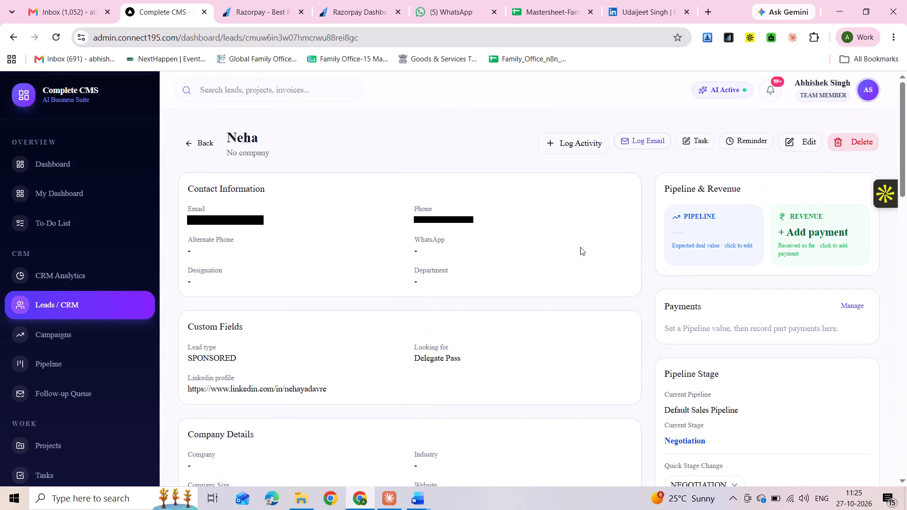
Return to the Negotiation leads, open Sampath's lead record and examine the activity timeline, discussion, deal information and contact details.
left_click(190, 145)
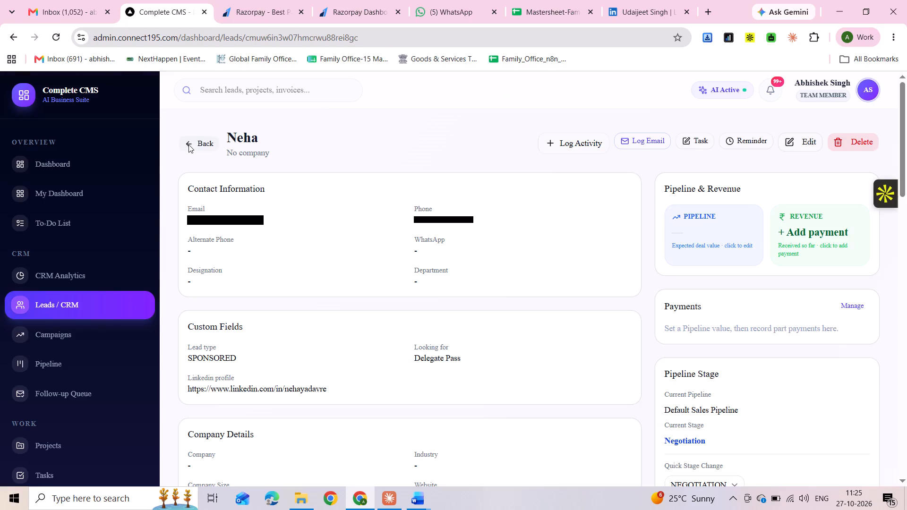
left_click(230, 281)
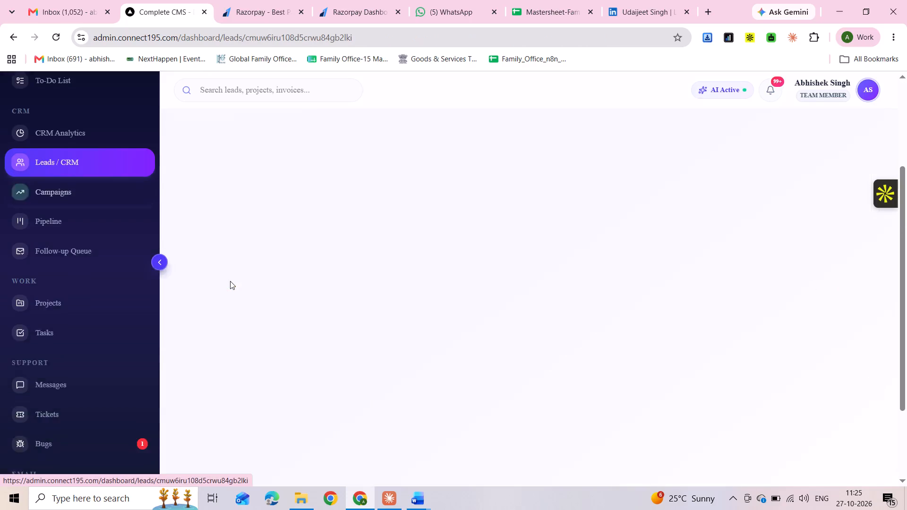
scroll(434, 323, "down", 11)
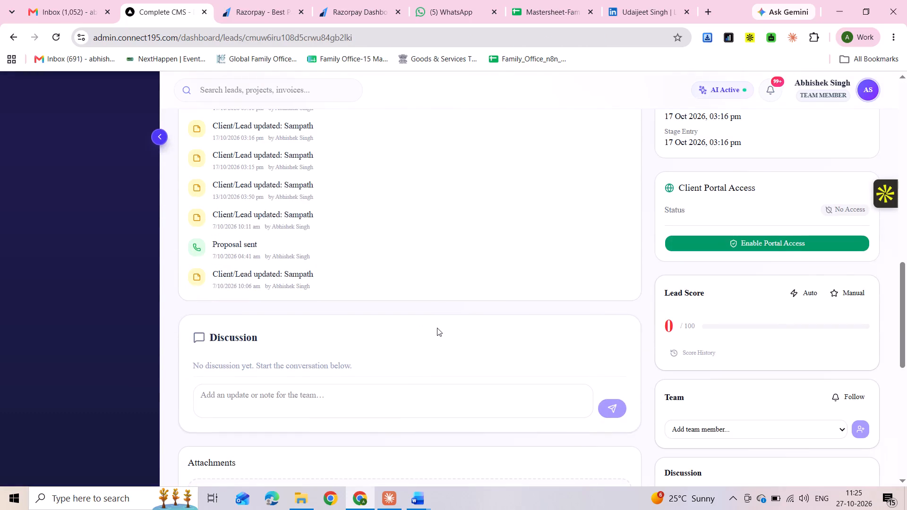
scroll(437, 328, "up", 12)
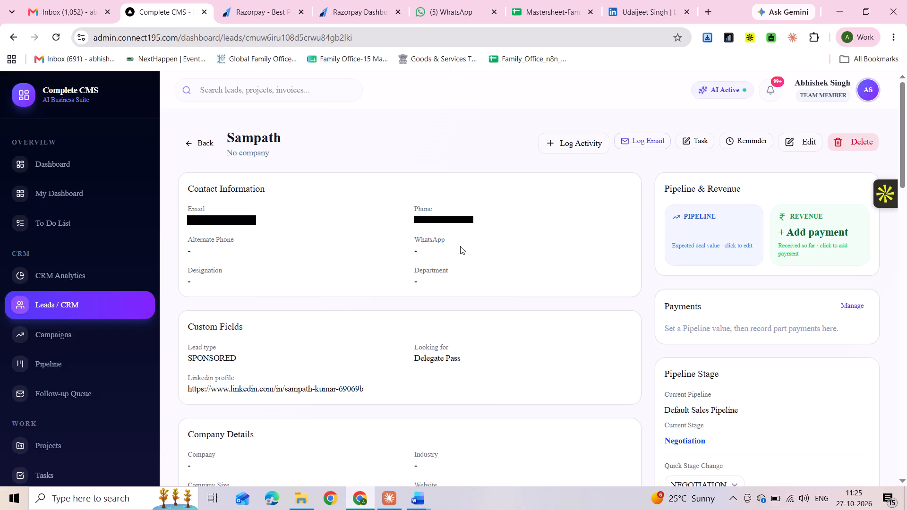
scroll(460, 251, "up", 5)
scroll(485, 194, "down", 6)
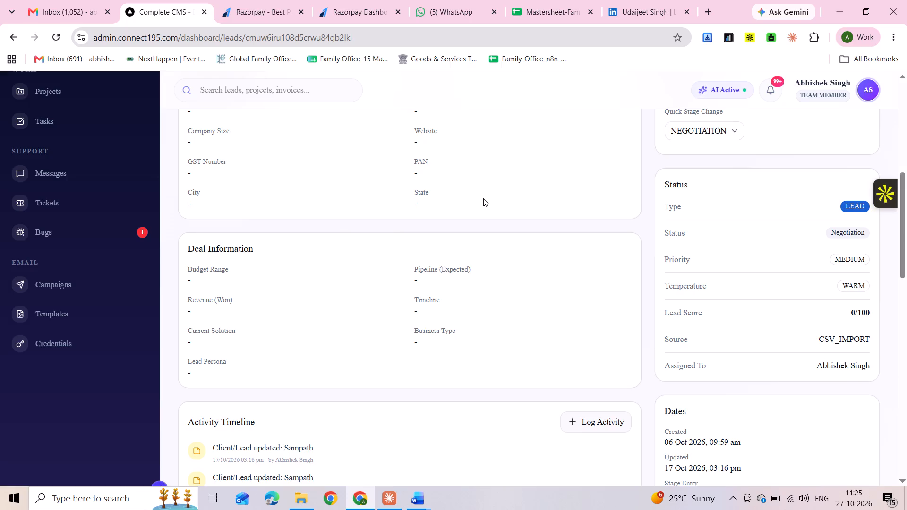
scroll(483, 198, "up", 7)
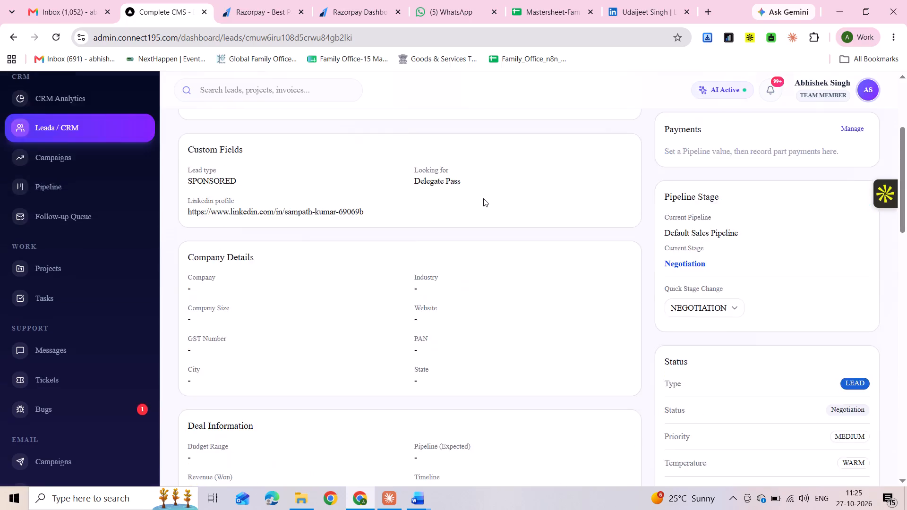
scroll(483, 198, "up", 4)
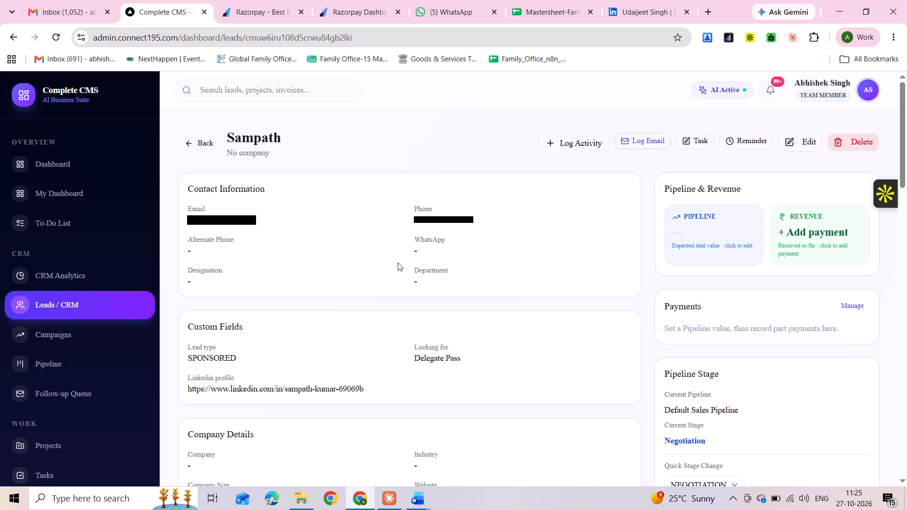
scroll(398, 263, "down", 3)
scroll(398, 263, "up", 5)
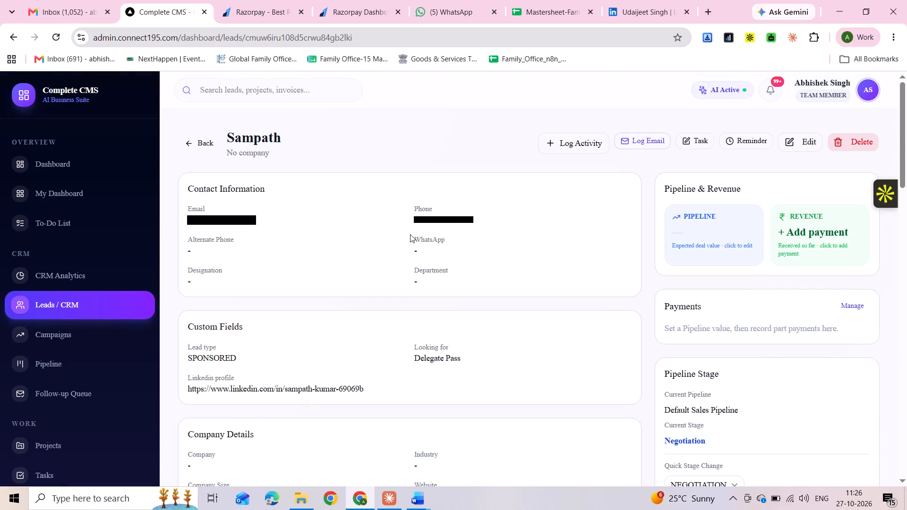
scroll(410, 234, "up", 1)
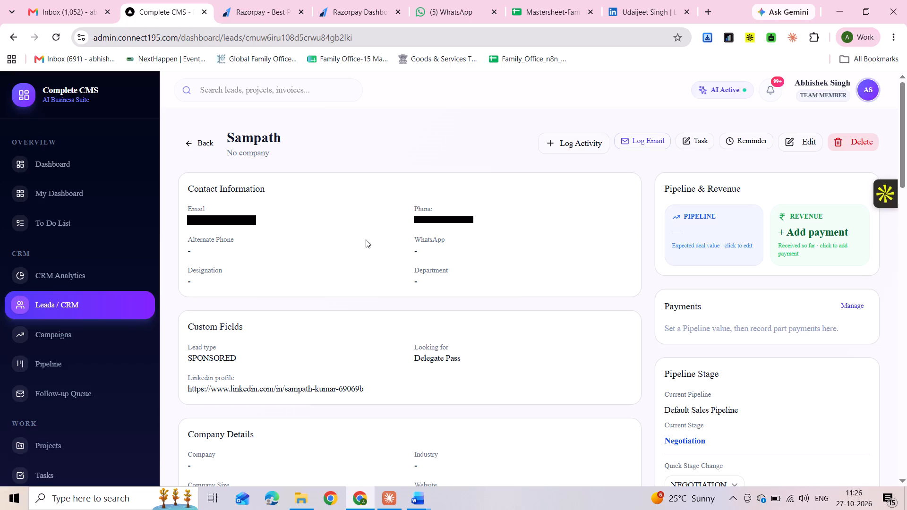
Review Sampath's custom fields, company details, pipeline stage, deal information and activity timeline again.
scroll(366, 239, "down", 2)
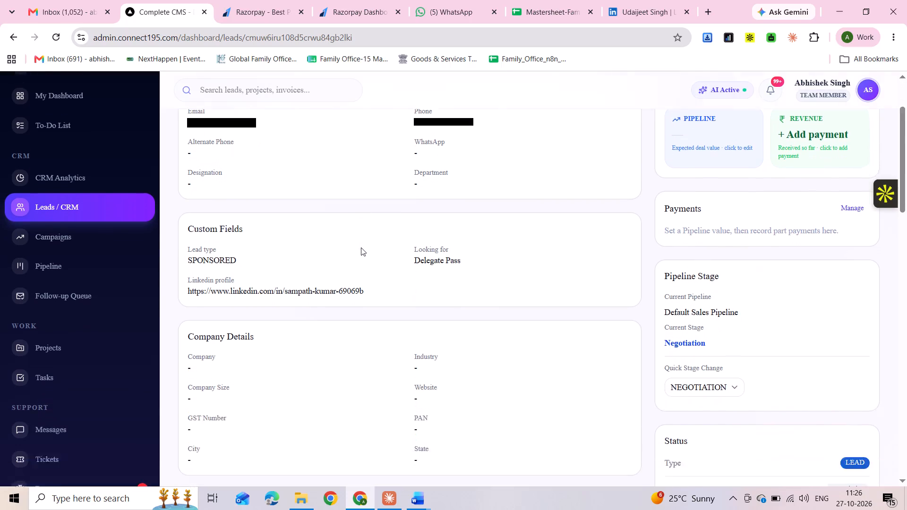
scroll(361, 247, "down", 2)
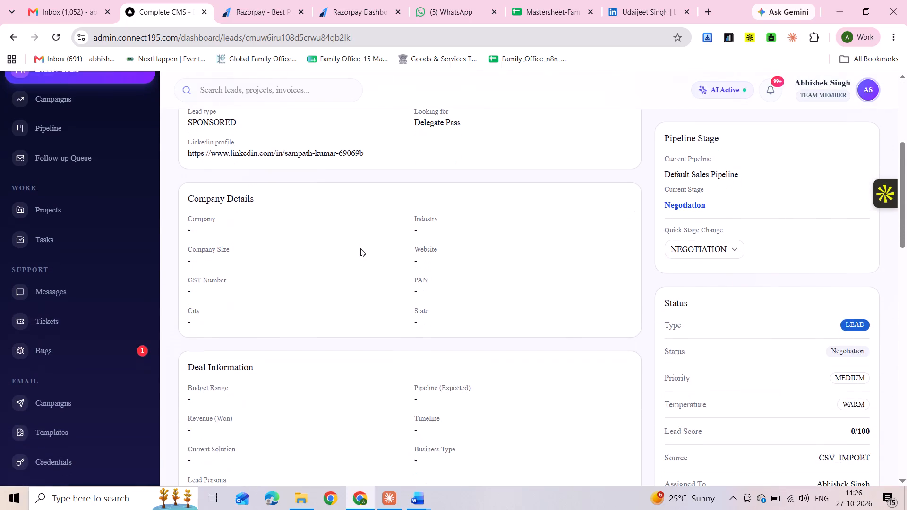
scroll(360, 248, "up", 2)
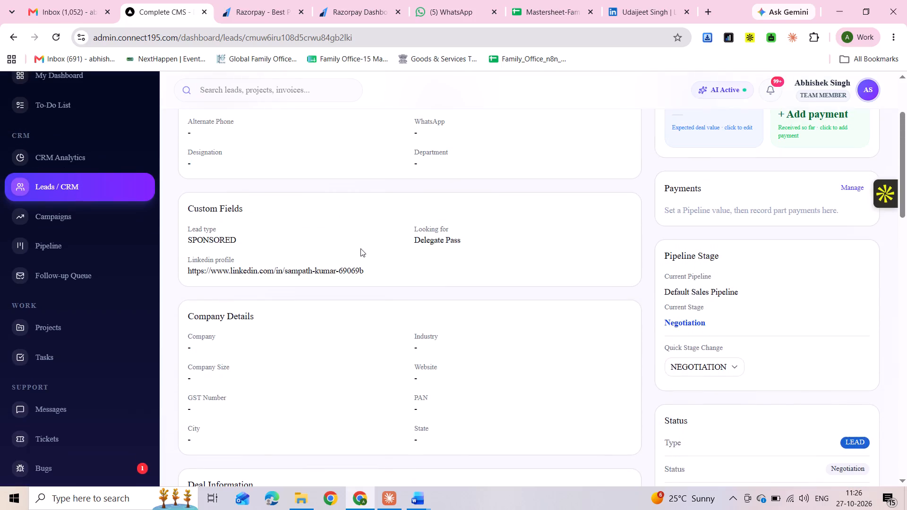
scroll(360, 248, "up", 2)
scroll(360, 248, "down", 2)
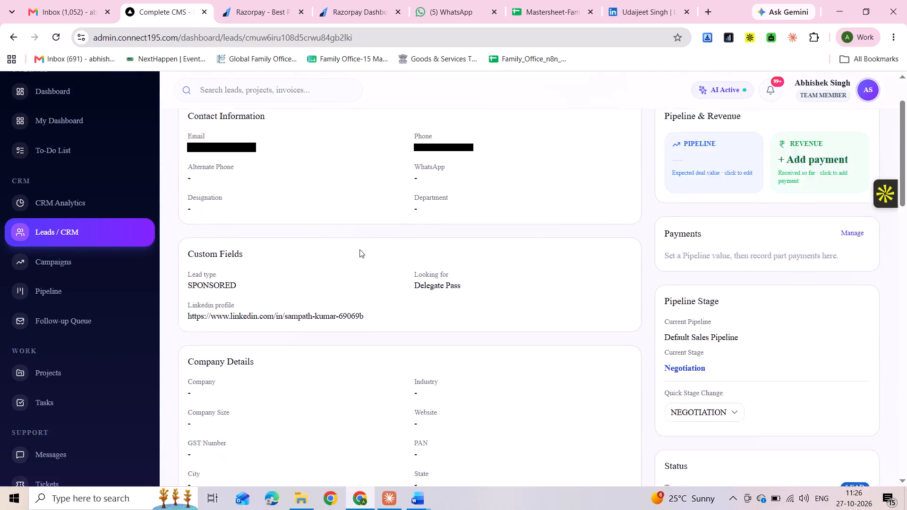
scroll(359, 250, "down", 2)
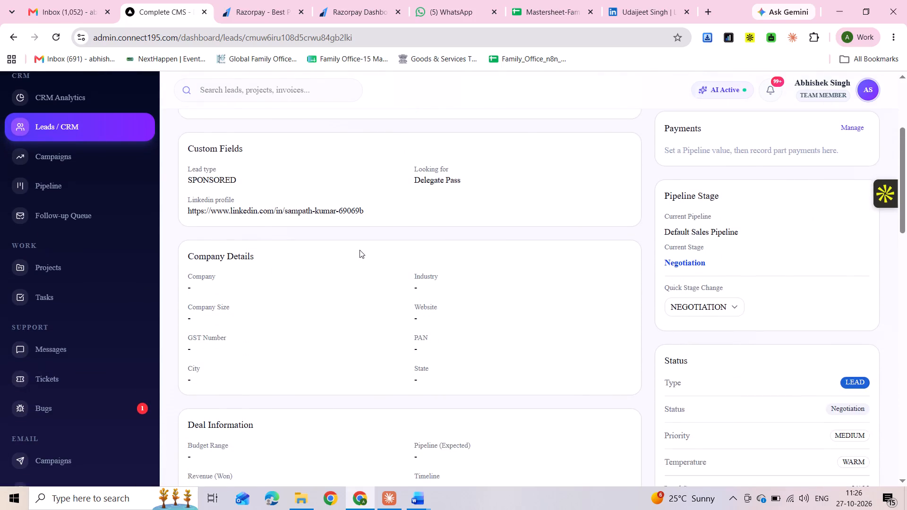
scroll(359, 250, "up", 3)
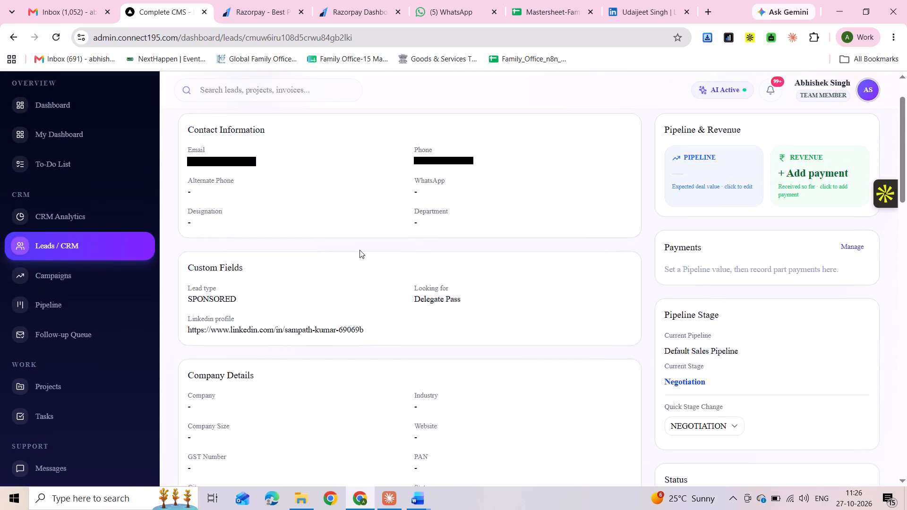
scroll(359, 250, "up", 6)
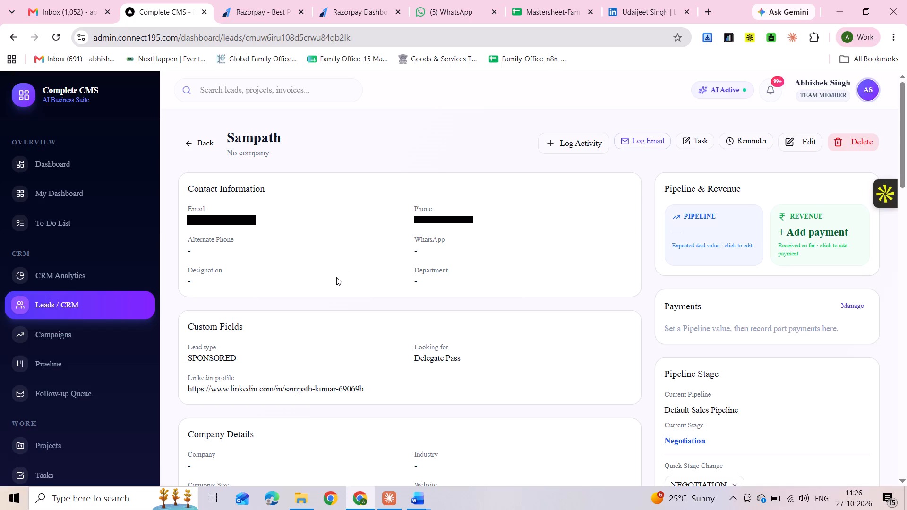
scroll(336, 277, "down", 1)
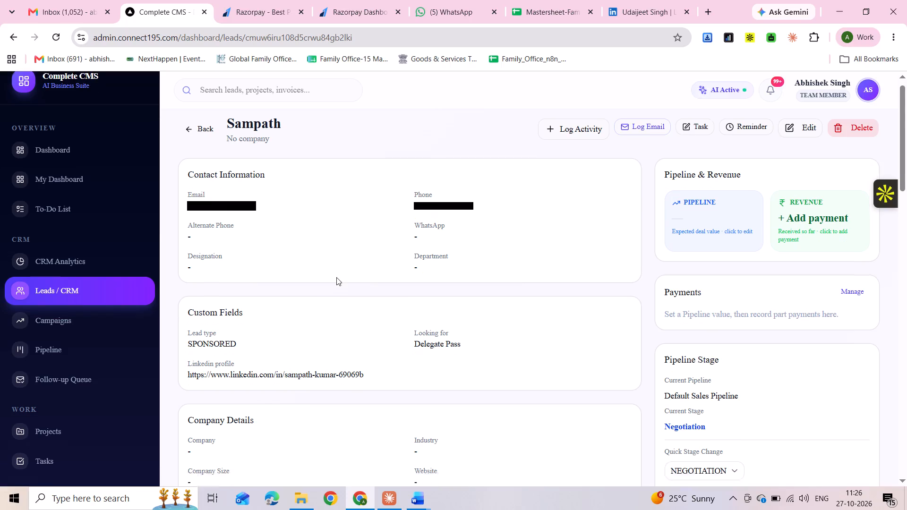
scroll(348, 291, "down", 1)
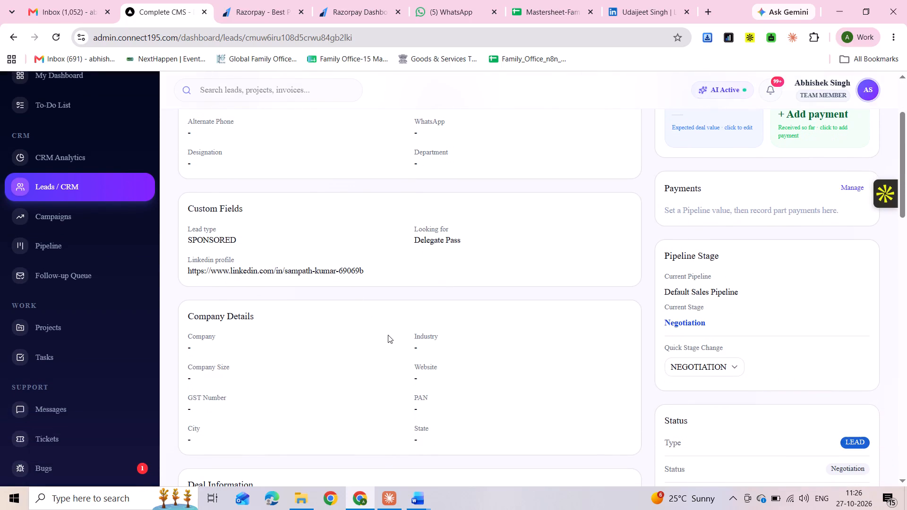
scroll(388, 335, "down", 5)
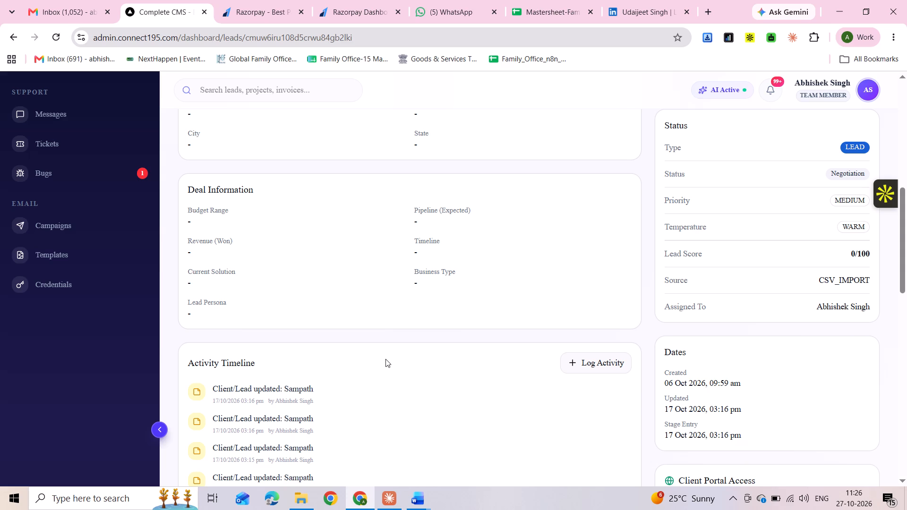
scroll(424, 353, "up", 4)
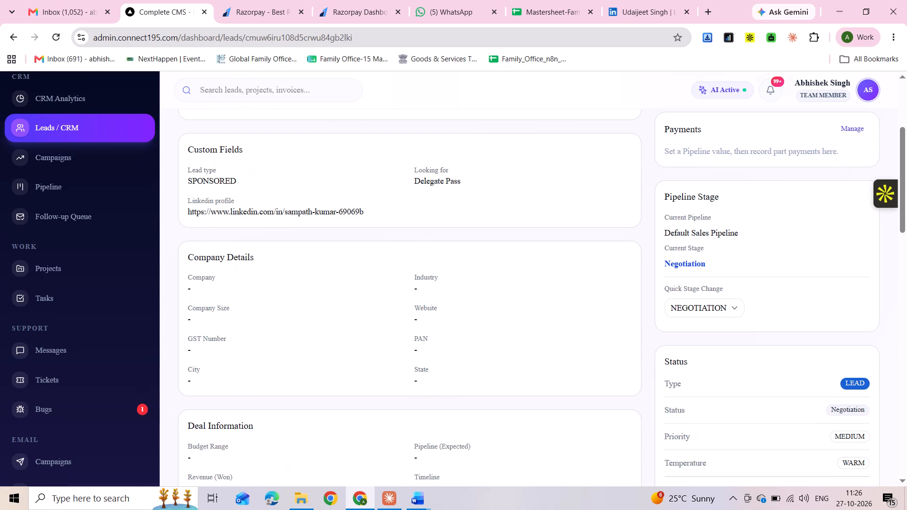
scroll(435, 262, "up", 1)
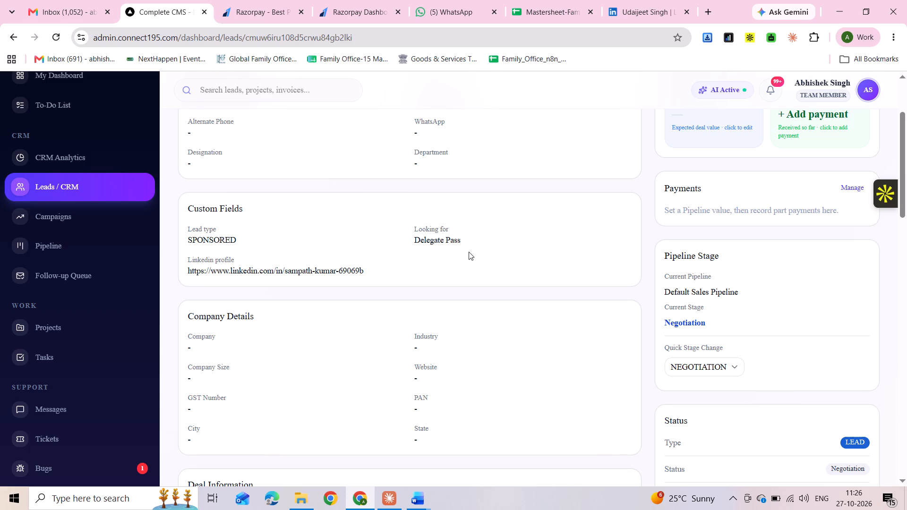
scroll(471, 255, "up", 2)
scroll(471, 255, "down", 1)
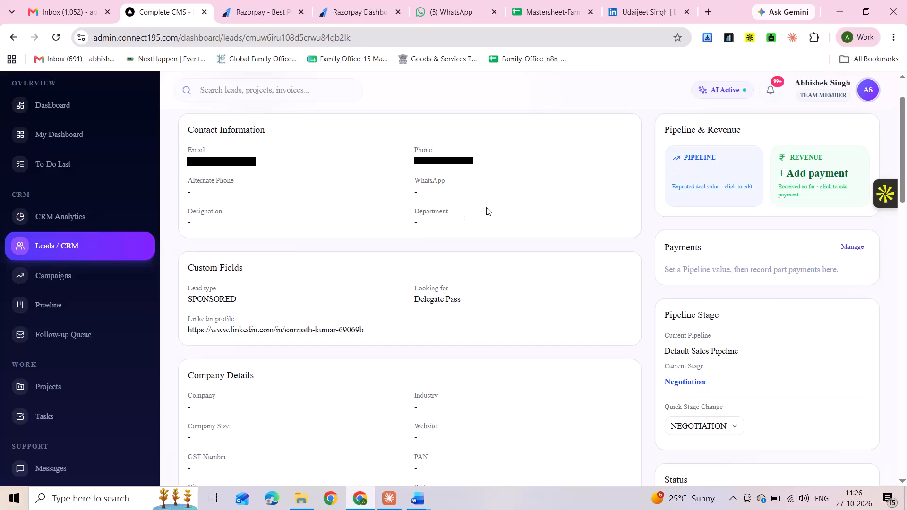
scroll(509, 196, "up", 1)
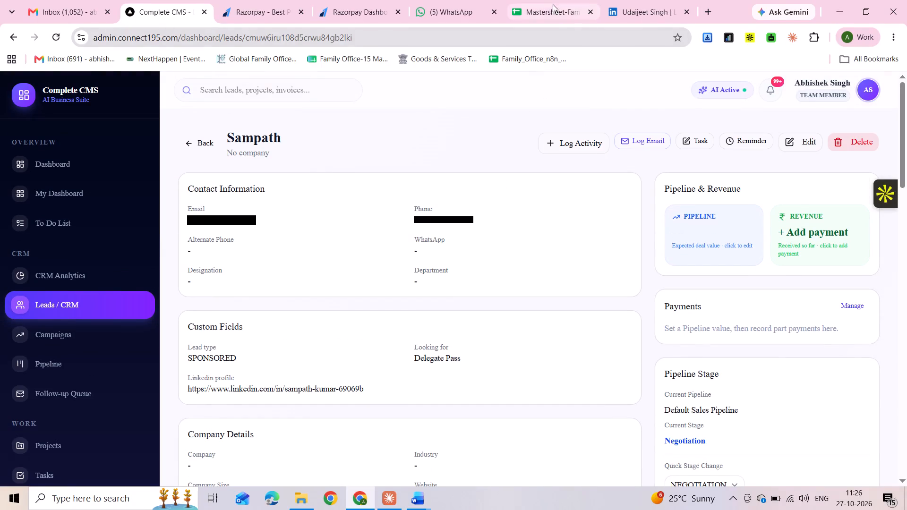
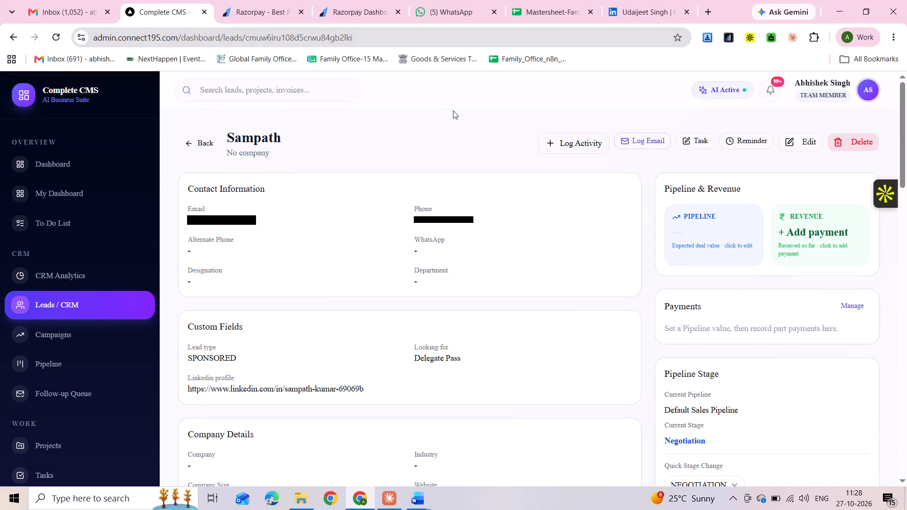
Switch to the Mastersheet-Family Office 2026 spreadsheet and open its Confirmed Speaker sheet.
left_click(525, 8)
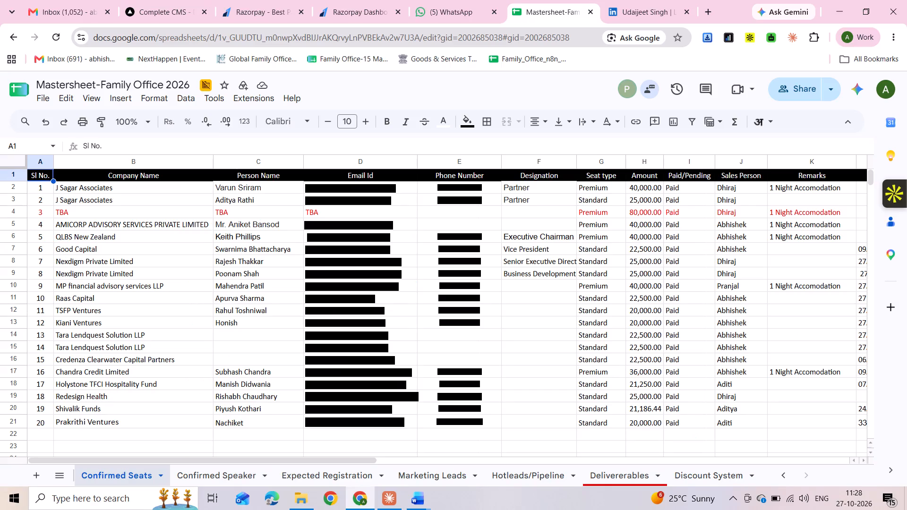
double_click(226, 476)
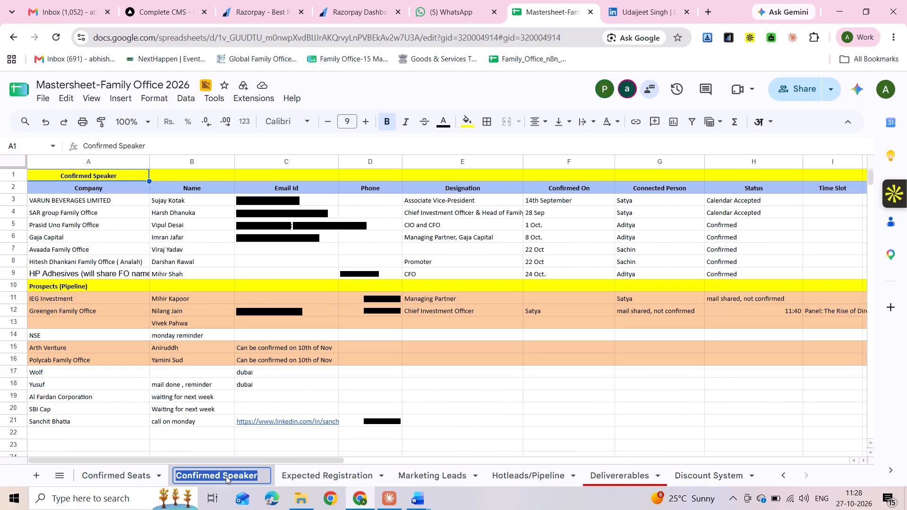
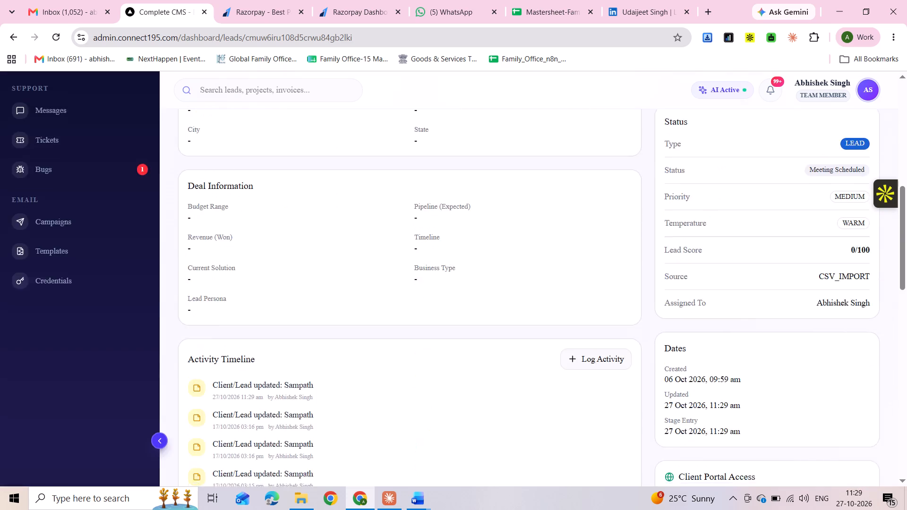
Start a team update in the Discussion section of Sampath's lead record.
left_click(261, 423)
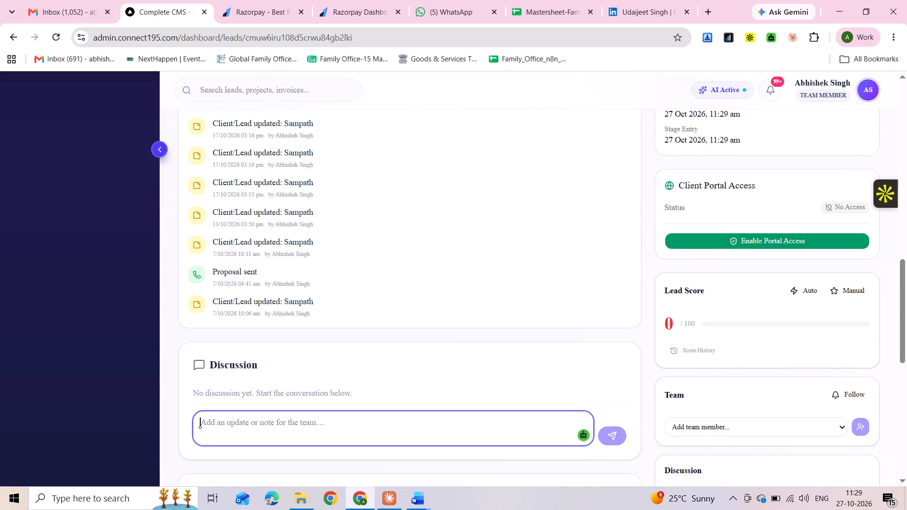
Post a discussion note on the Sampath lead reading "I am going to send him the speakers profile 27 october".
type("I am sendin him")
key("space")
key("BackSpace")
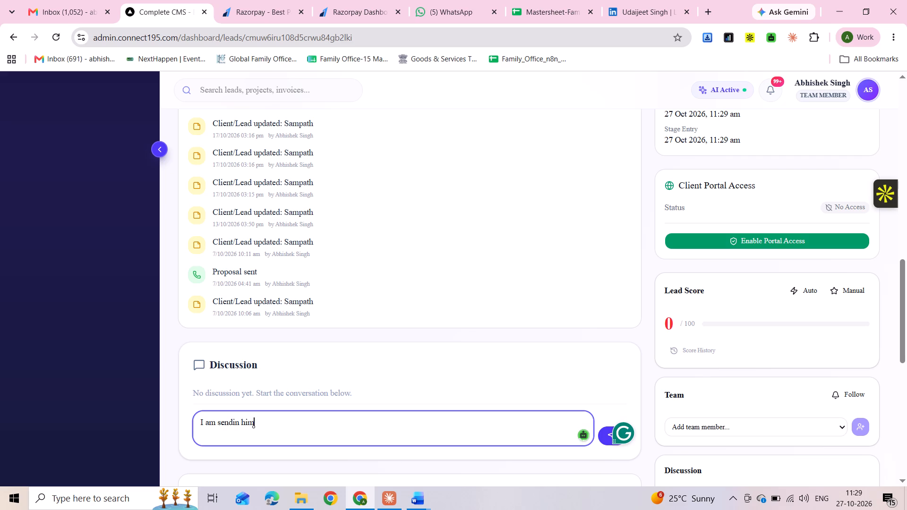
key("BackSpace")
key("BackSpace")
key("BackSpace")
key("BackSpace")
type("h him the")
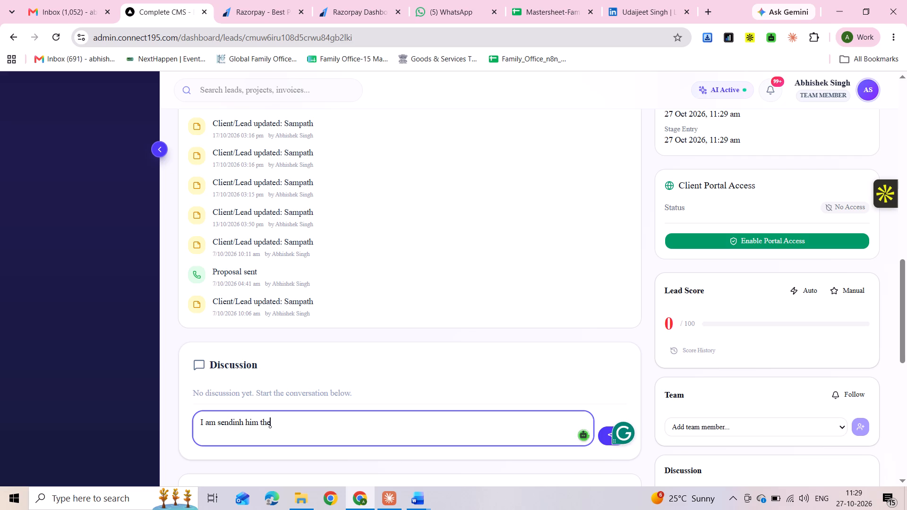
key("space")
key("BackSpace")
key("BackSpace")
key("BackSpace")
key("BackSpace")
key("BackSpace")
key("BackSpace")
key("BackSpace")
key("BackSpace")
key("BackSpace")
key("BackSpace")
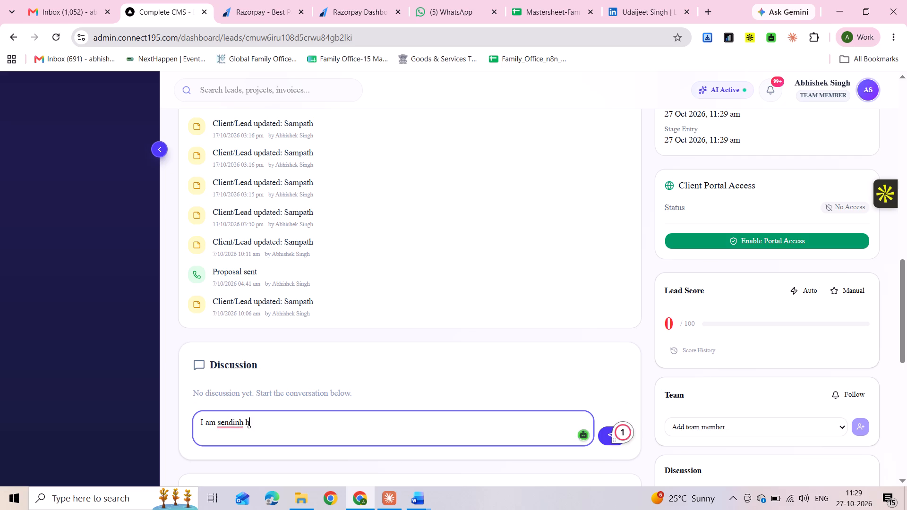
type("g him the")
key("space")
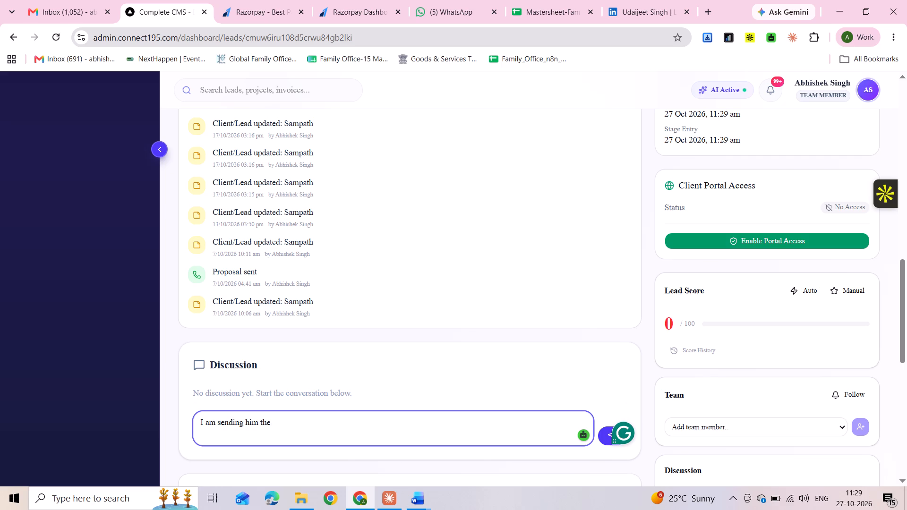
key("BackSpace")
key("BackSpace")
key("BackSpace")
key("BackSpace")
key("BackSpace")
key("BackSpace")
key("BackSpace")
key("BackSpace")
key("BackSpace")
key("BackSpace")
key("BackSpace")
key("BackSpace")
key("BackSpace")
key("BackSpace")
key("BackSpace")
key("BackSpace")
type("going to send him te")
key("space")
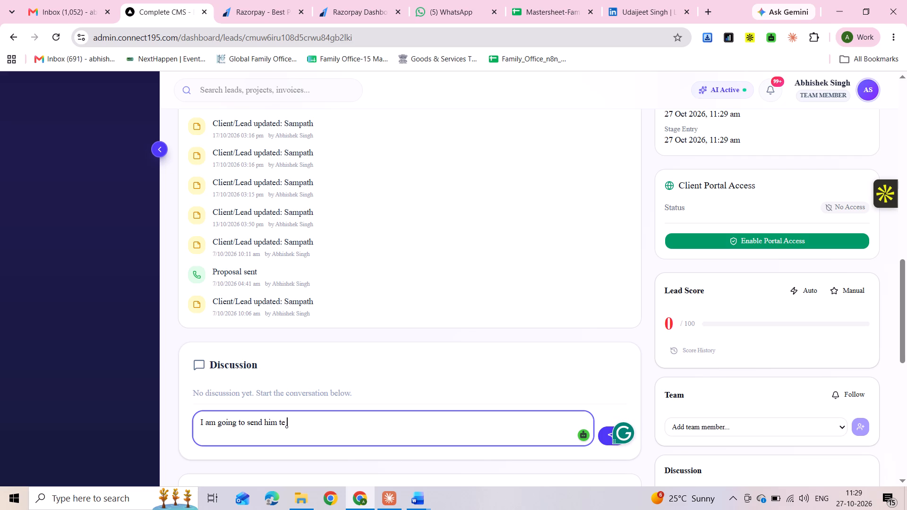
key("BackSpace")
key("BackSpace")
type("he speakers pro")
type("file .")
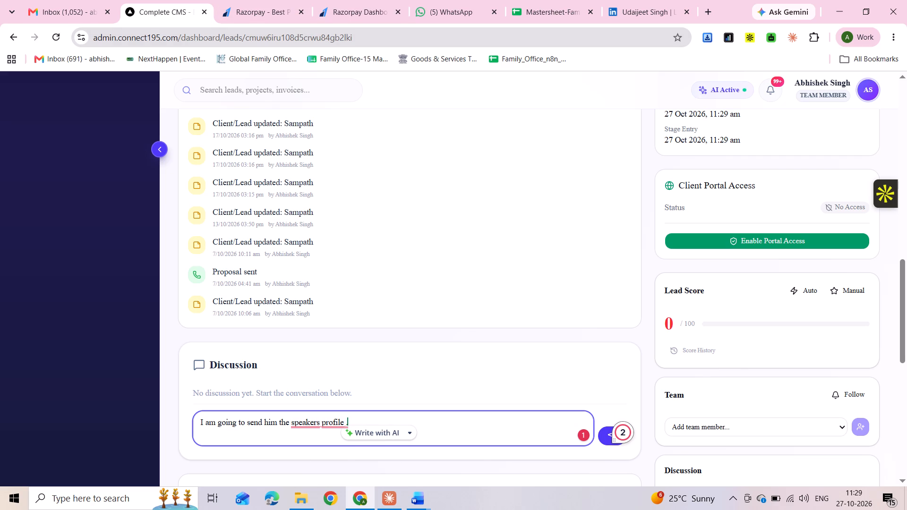
key("BackSpace")
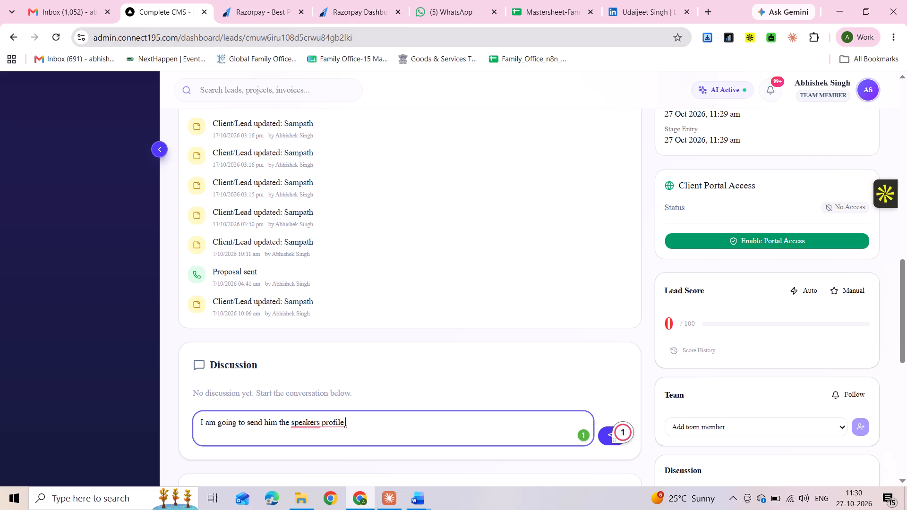
type("27 no")
key("BackSpace")
key("BackSpace")
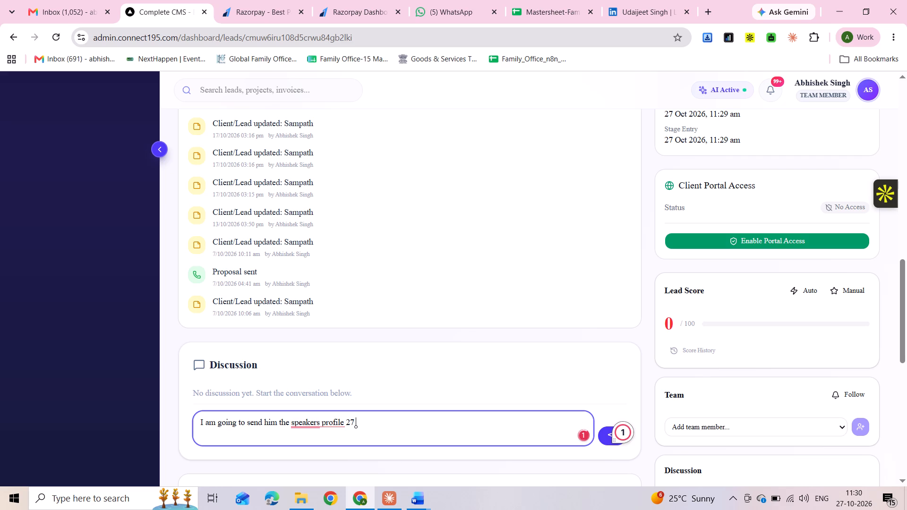
type("oct")
type("ober")
key("Return")
scroll(433, 419, "up", 1)
scroll(653, 386, "down", 5)
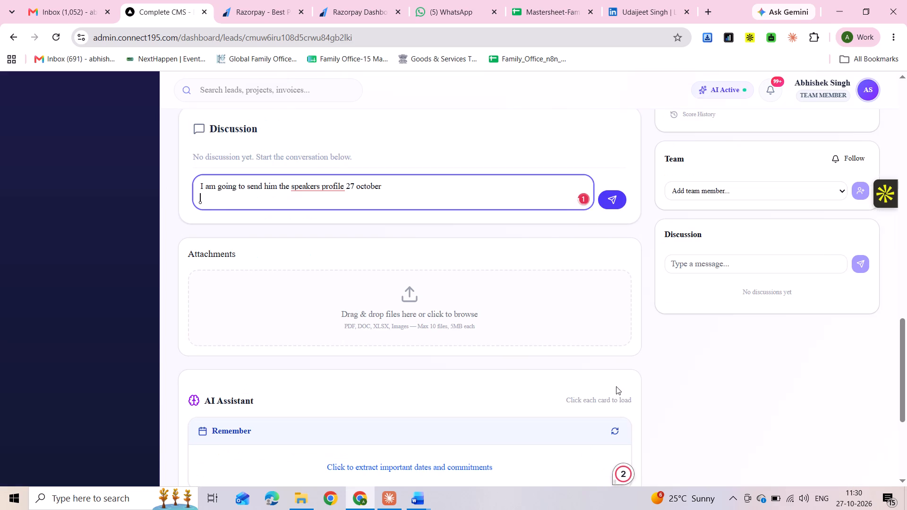
double_click(609, 199)
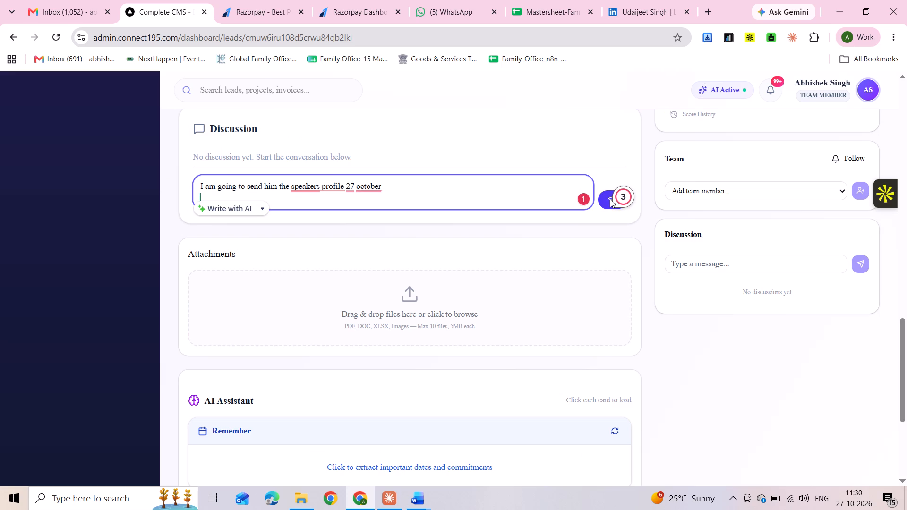
left_click(605, 199)
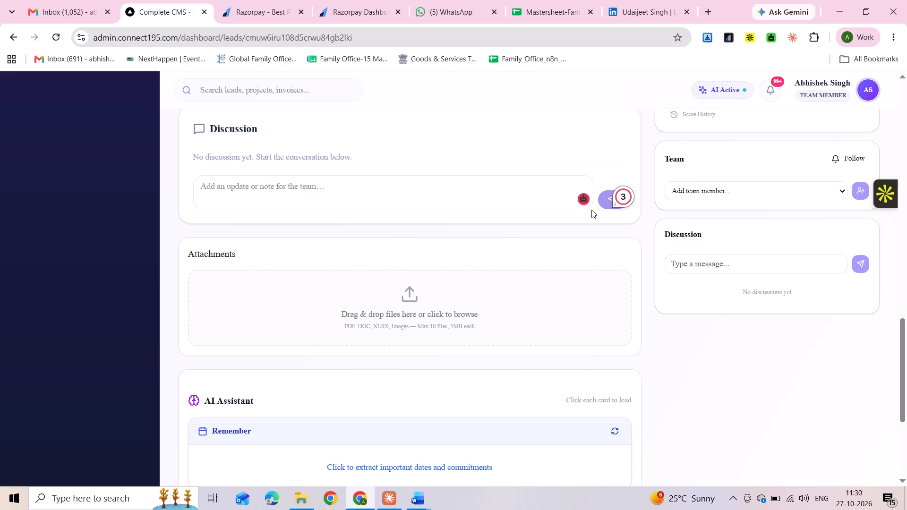
Copy the full LinkedIn profile URL from the lead's custom fields.
scroll(486, 243, "up", 9)
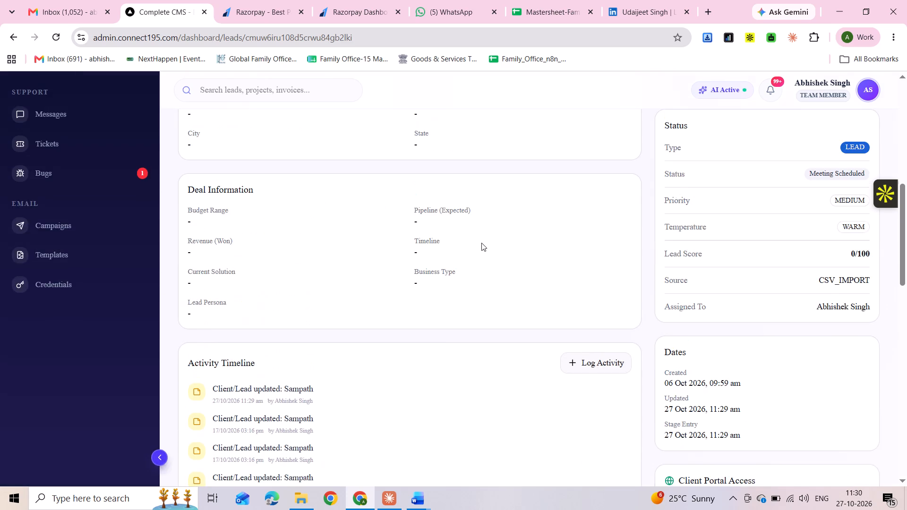
scroll(481, 243, "up", 11)
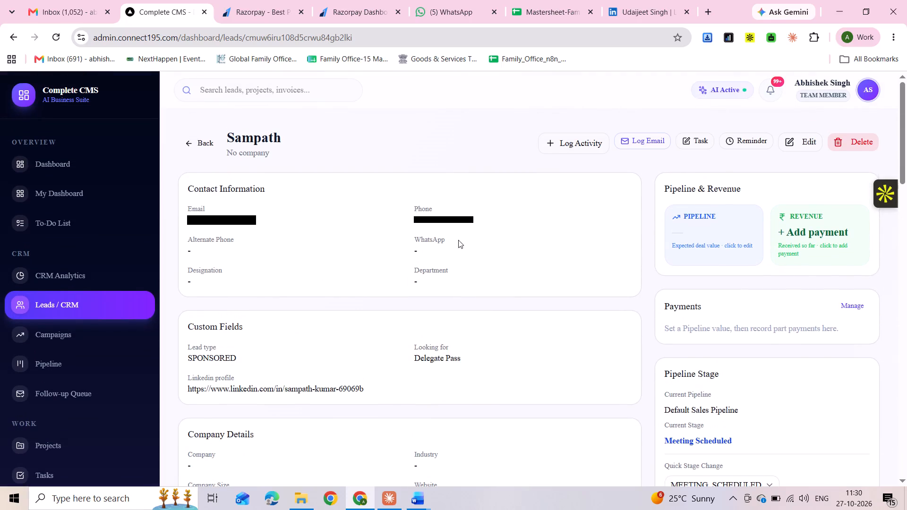
scroll(443, 255, "down", 2)
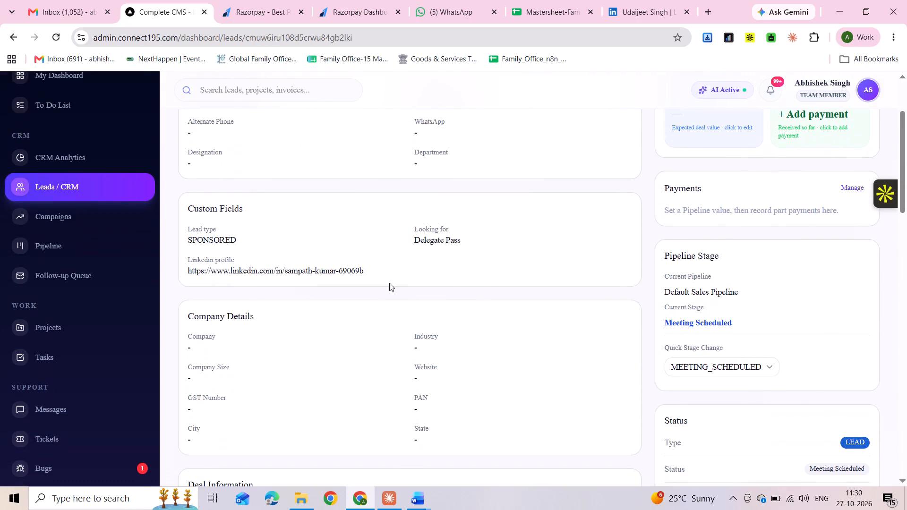
left_click(368, 273)
left_click_drag(246, 276, 189, 277)
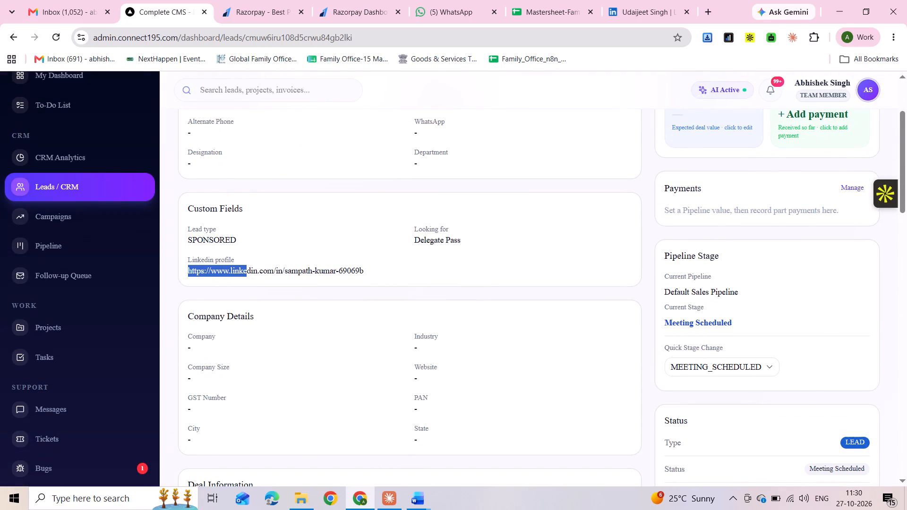
left_click_drag(368, 268, 161, 286)
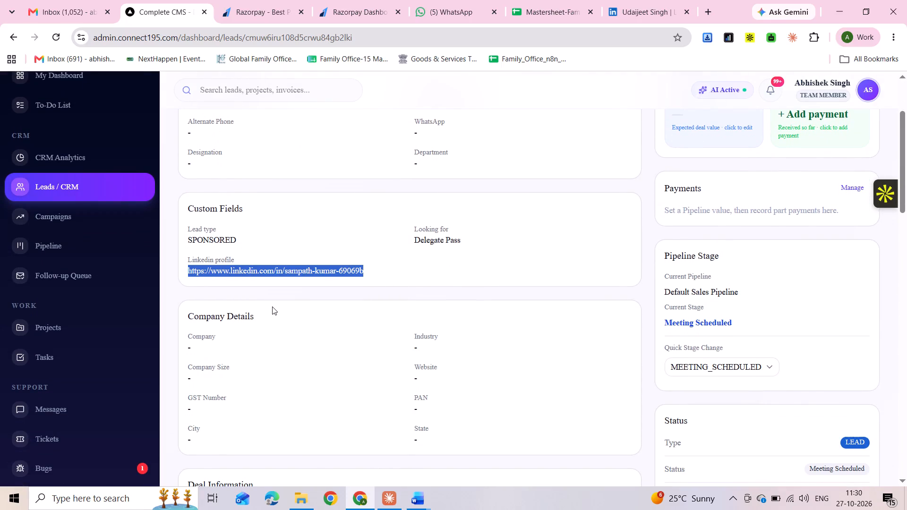
key("ctrl+c")
Load the copied profile URL in the already open LinkedIn tab and examine the lead's background and recent activity.
left_click(625, 8)
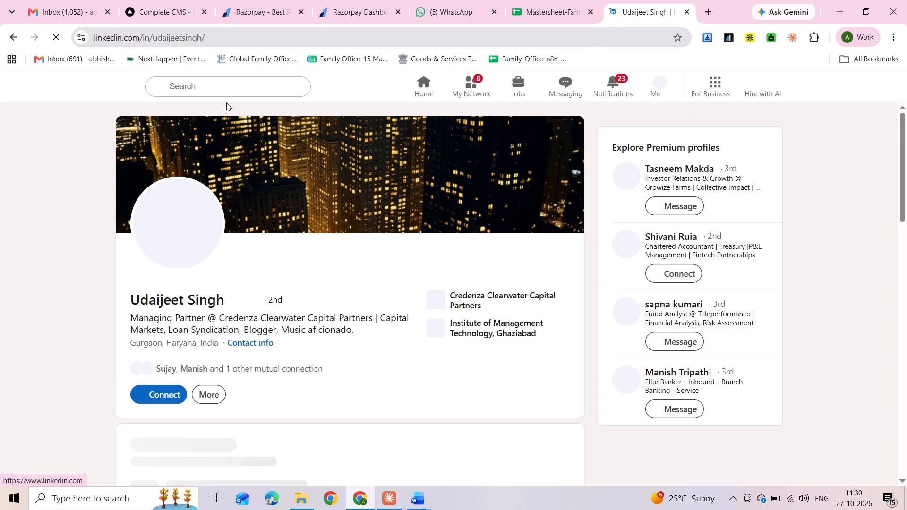
left_click(249, 85)
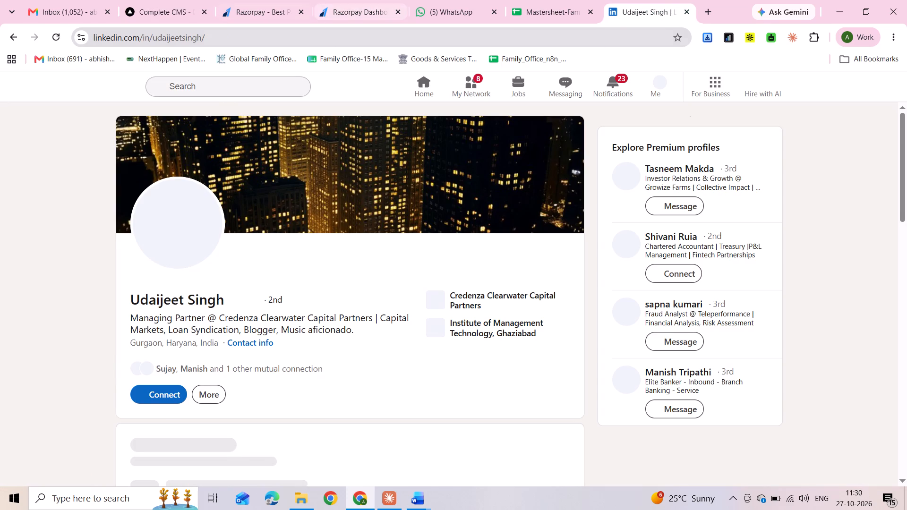
left_click(297, 32)
left_click_drag(126, 28, 47, 33)
left_click(2, 31)
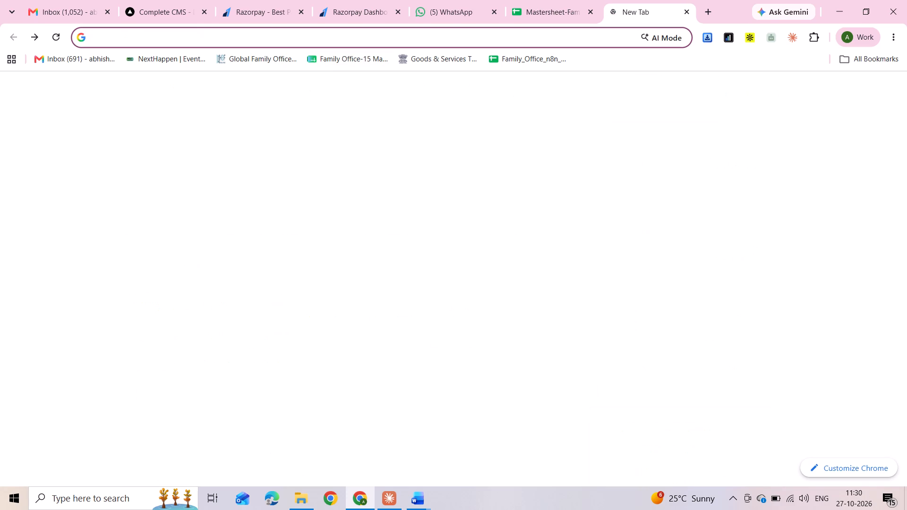
key("ctrl+v")
key("Return")
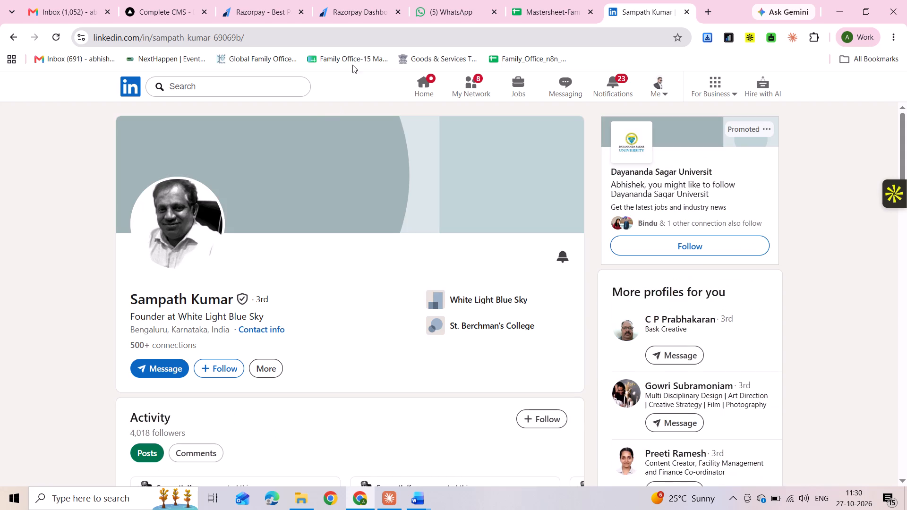
scroll(389, 285, "down", 4)
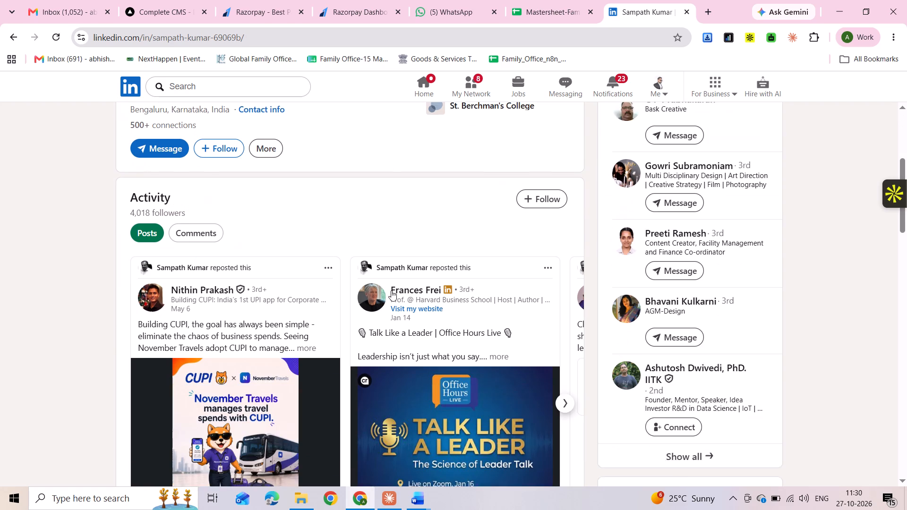
scroll(409, 286, "down", 1)
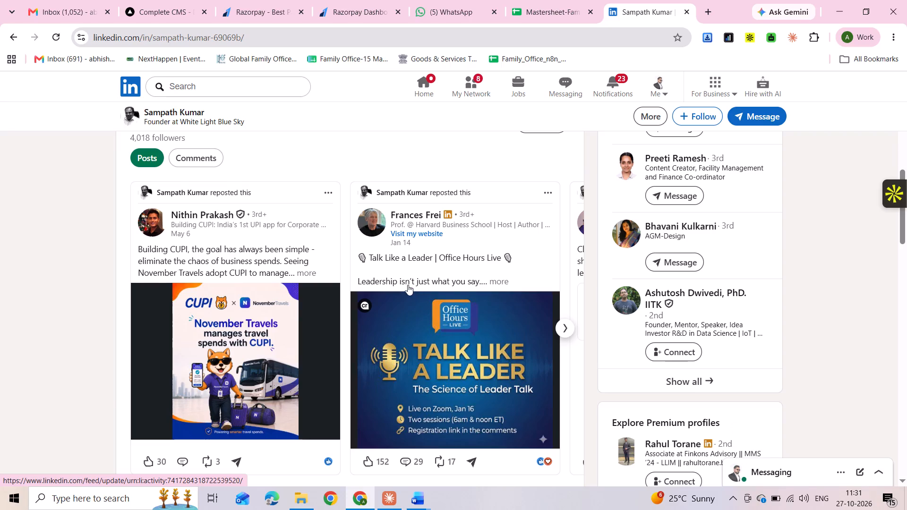
Leave the lead's LinkedIn profile and open the LinkedIn home feed.
scroll(413, 317, "up", 11)
left_click(426, 89)
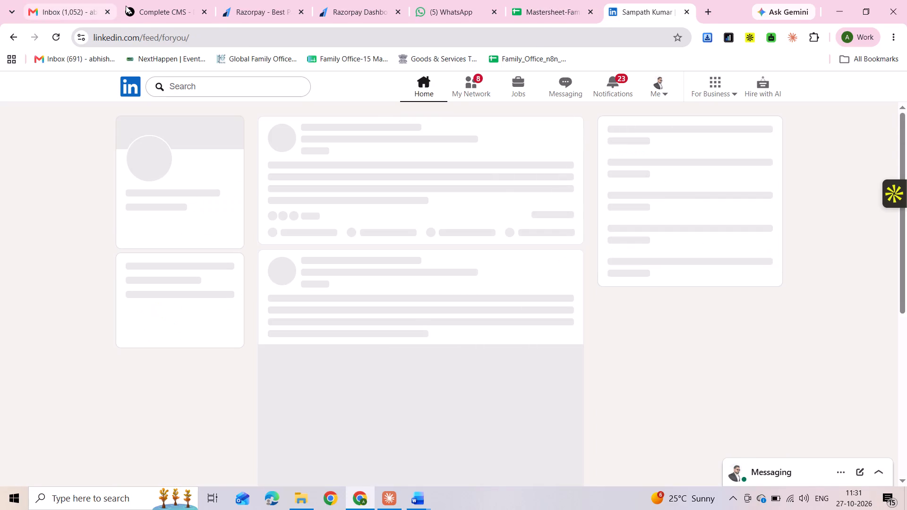
Switch back to the Sampath lead in Complete CMS and copy the email address from its contact information.
left_click(160, 9)
left_click(319, 242)
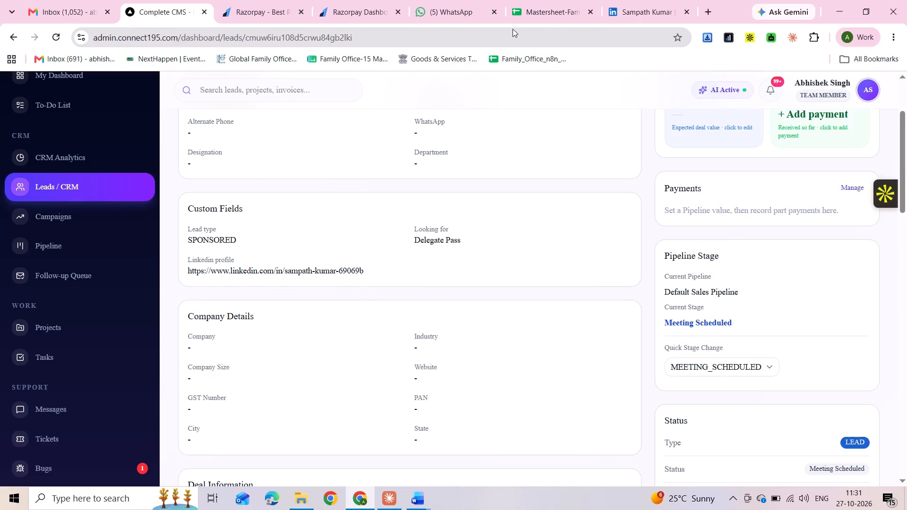
scroll(334, 237, "up", 2)
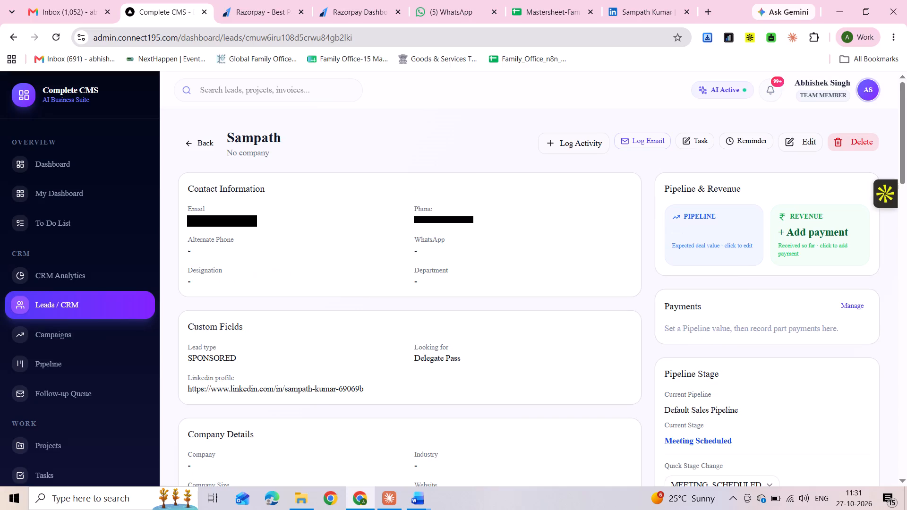
left_click_drag(256, 217, 185, 217)
left_click_drag(185, 217, 182, 217)
key("ctrl+c")
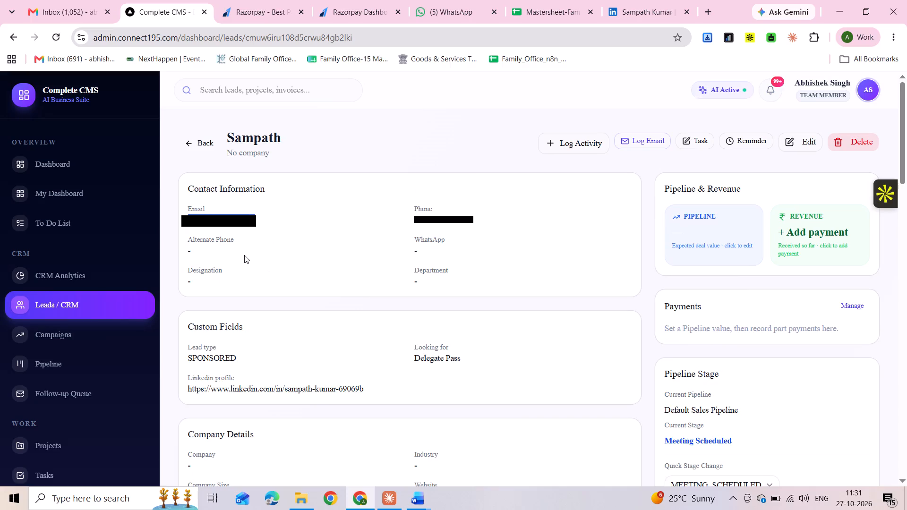
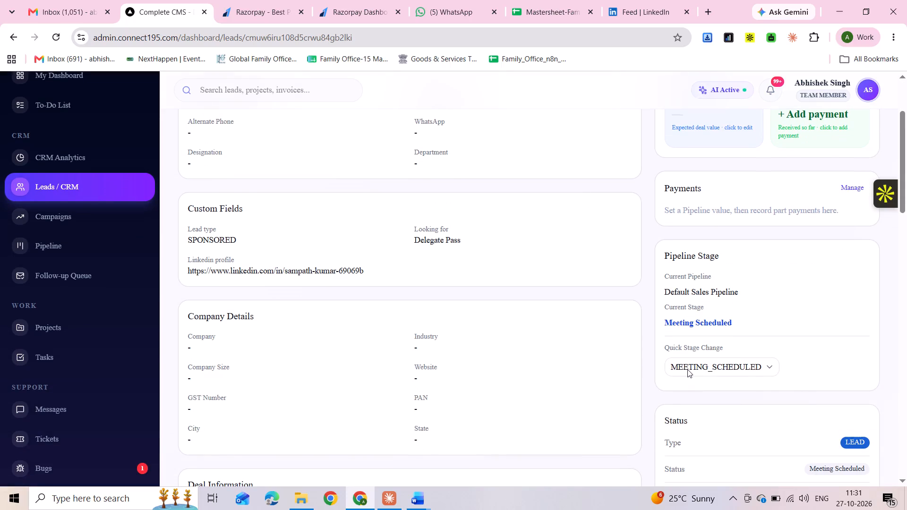
Select the phone number in the Sampath lead's contact information.
scroll(628, 360, "up", 3)
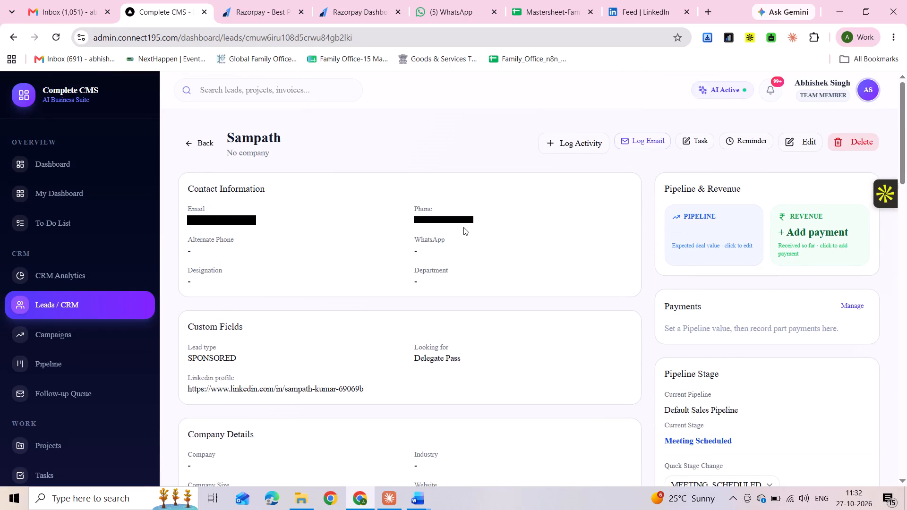
left_click(475, 220)
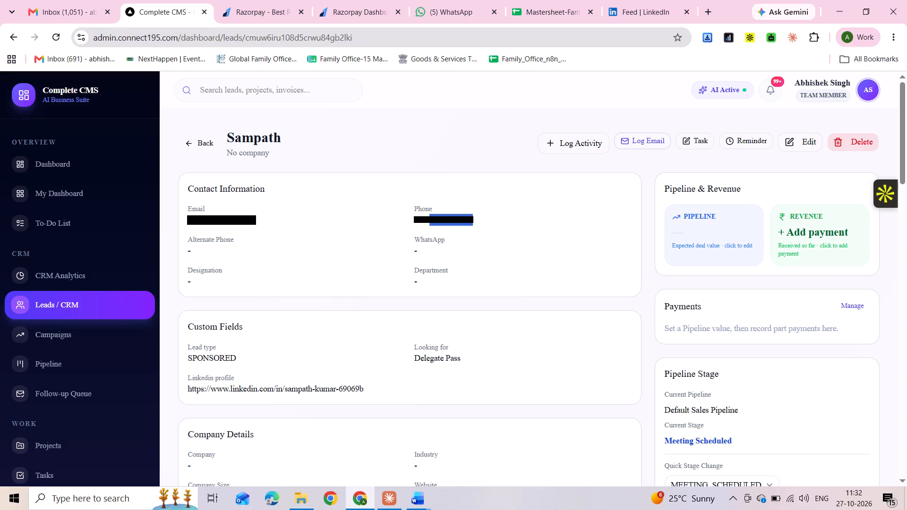
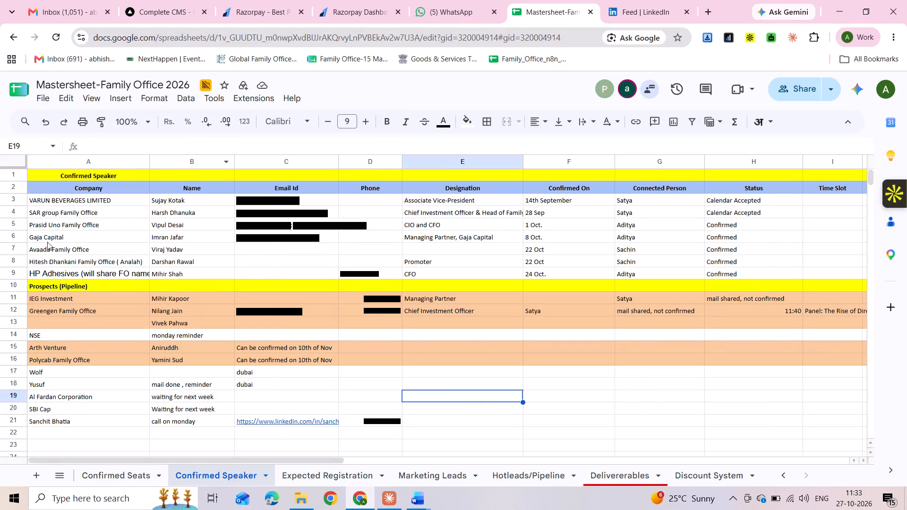
Examine the company entries at the top of the Confirmed Speaker list, starting with VARUN BEVERAGES LIMITED and SAR group Family Office.
left_click(56, 195)
left_click(68, 203)
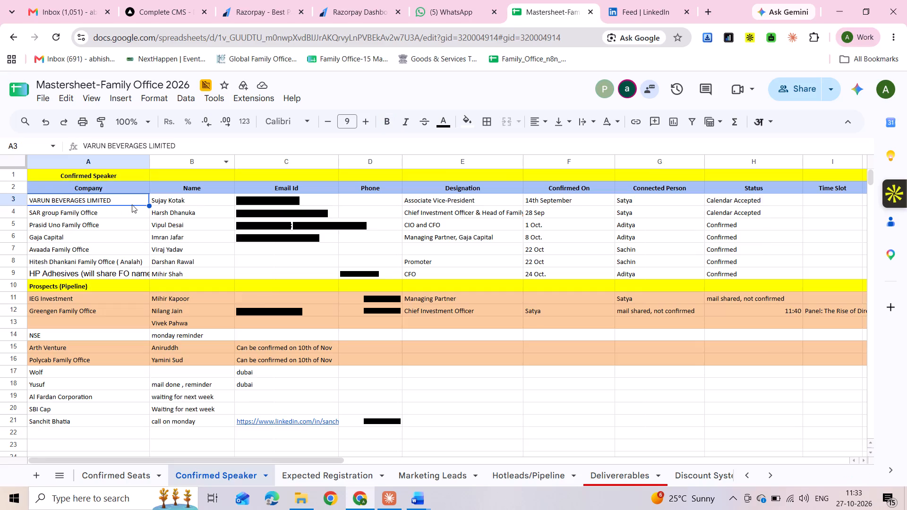
left_click(135, 200)
left_click_drag(135, 200, 140, 202)
left_click_drag(154, 207, 168, 210)
left_click(95, 196)
Examine the companies and names of the confirmed speakers in the Family Office 2026 mastersheet, starting from Varun Beverages Limited.
left_click_drag(120, 200, 139, 209)
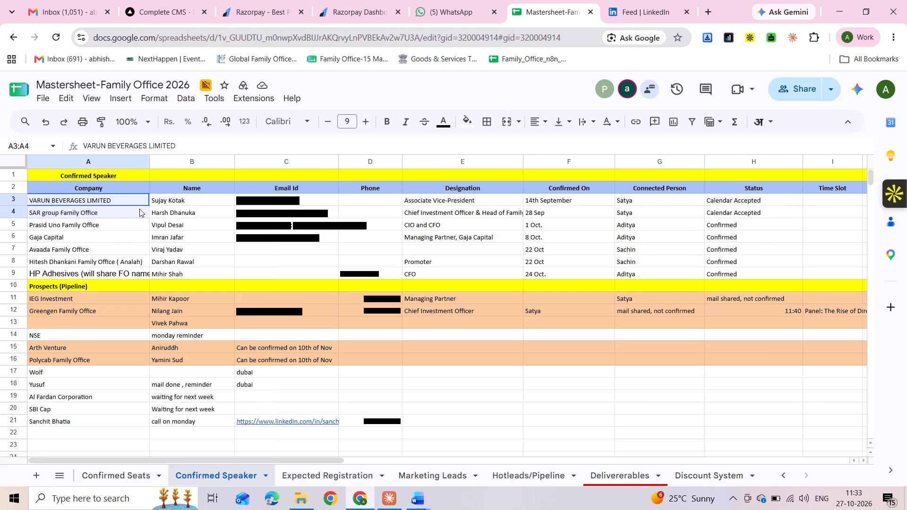
left_click_drag(139, 209, 166, 236)
left_click(166, 238)
left_click(164, 242)
left_click(163, 248)
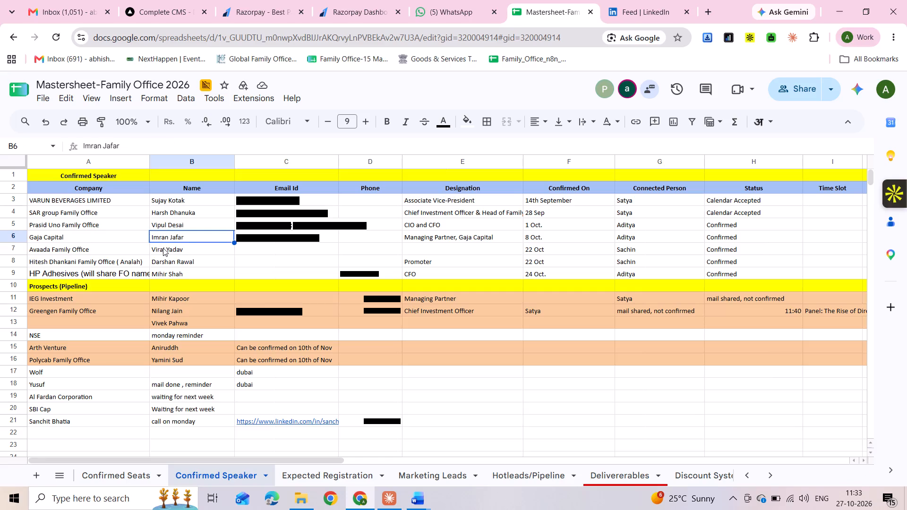
double_click(81, 198)
left_click(123, 212)
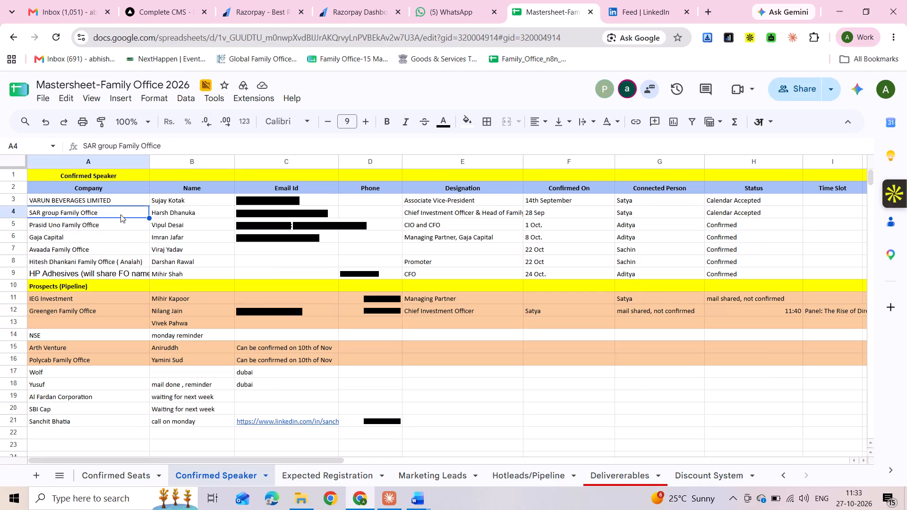
left_click(120, 207)
left_click(115, 200)
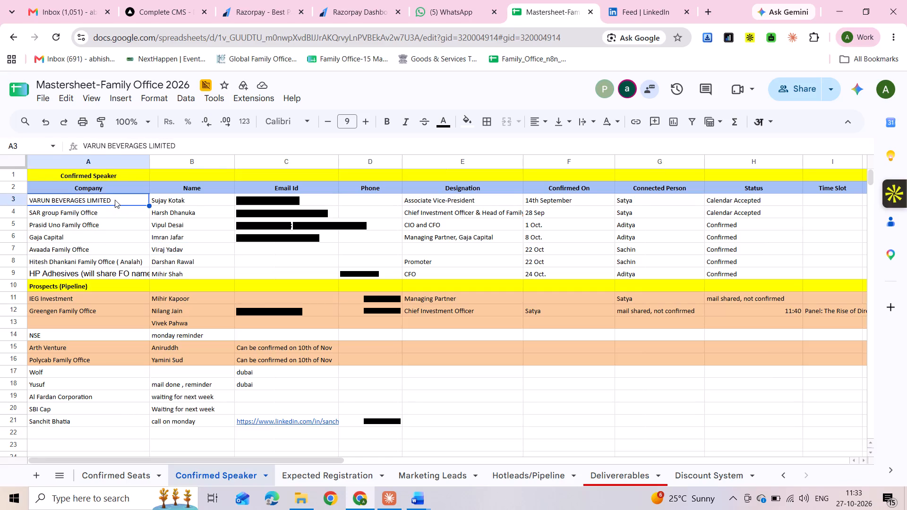
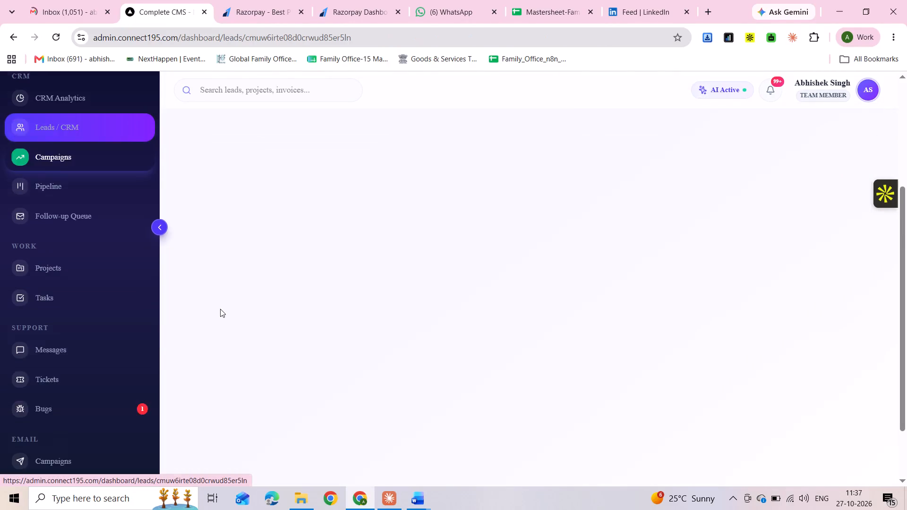
Examine the Darshan lead's activity timeline, discussion, deal information, custom fields and contact details.
scroll(410, 341, "down", 9)
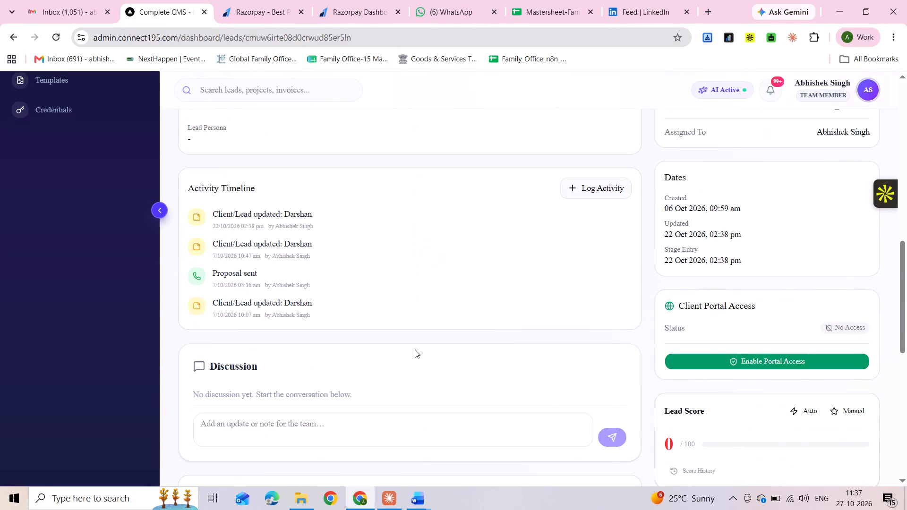
scroll(415, 349, "up", 2)
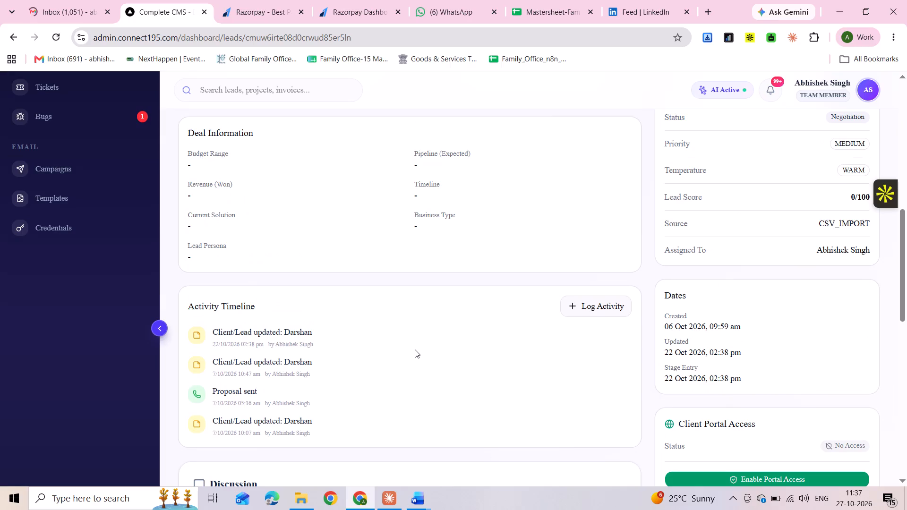
scroll(408, 351, "up", 6)
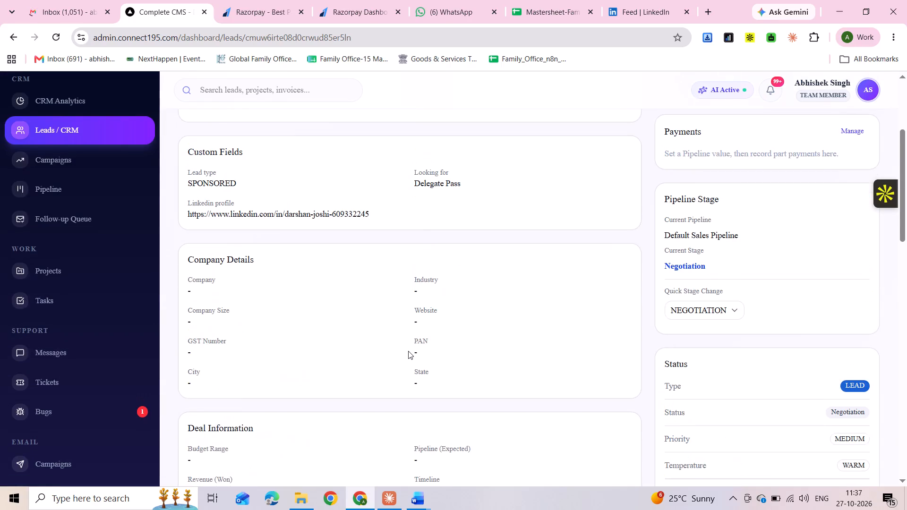
scroll(408, 351, "up", 2)
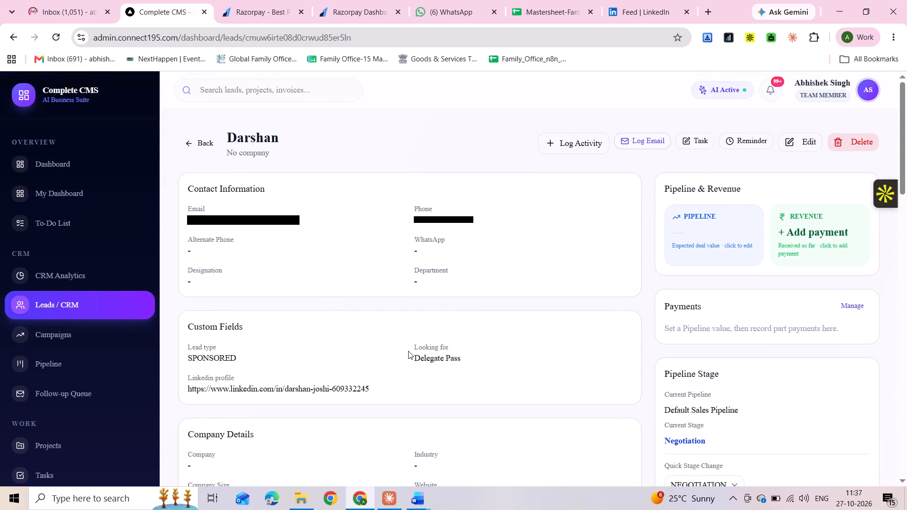
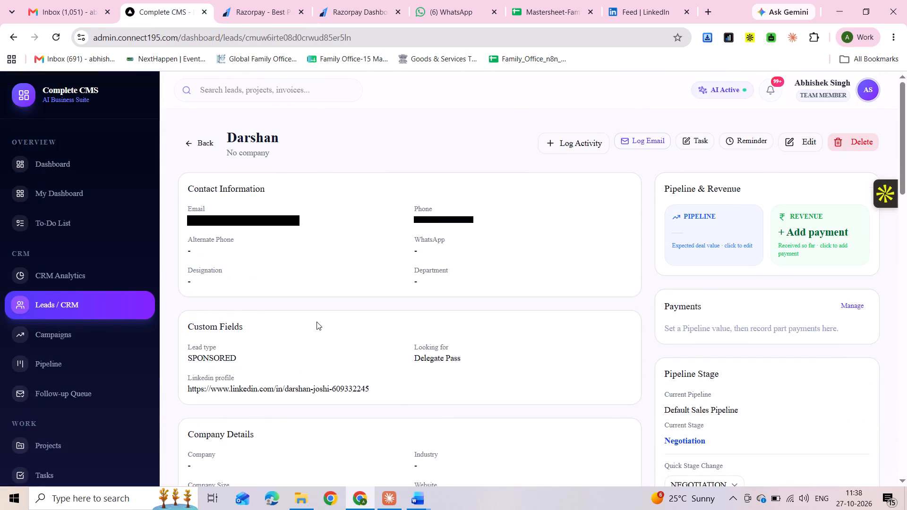
Copy the lead's full email address from the contact information of the Darshan lead record.
scroll(317, 322, "up", 4)
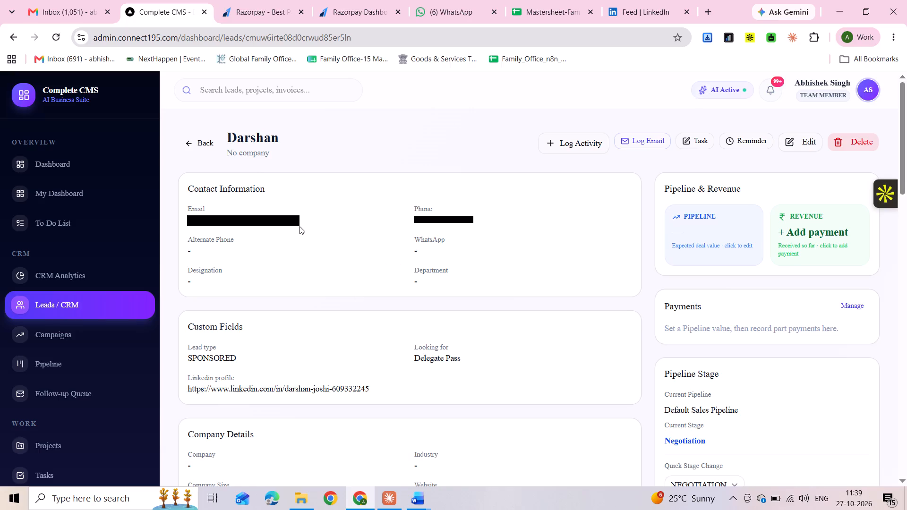
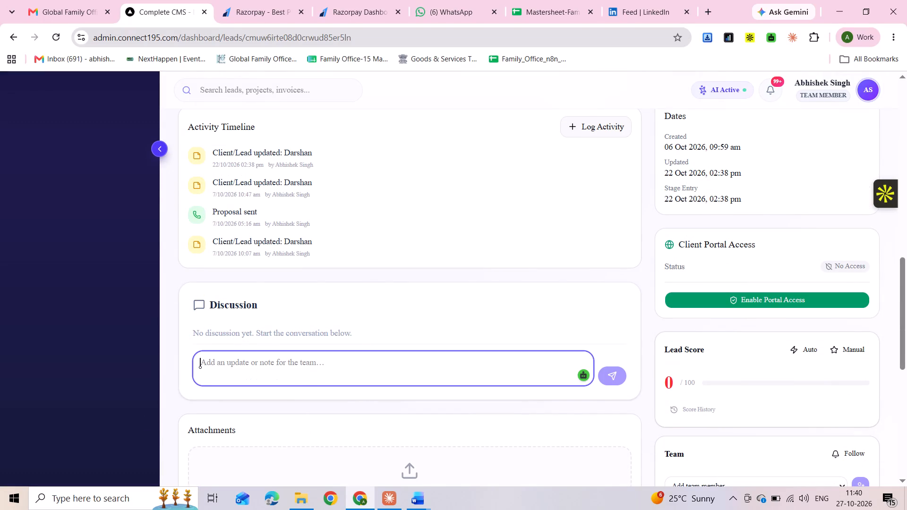
Write a discussion note on the Darshan lead beginning "He is askig for standrd pass ans".
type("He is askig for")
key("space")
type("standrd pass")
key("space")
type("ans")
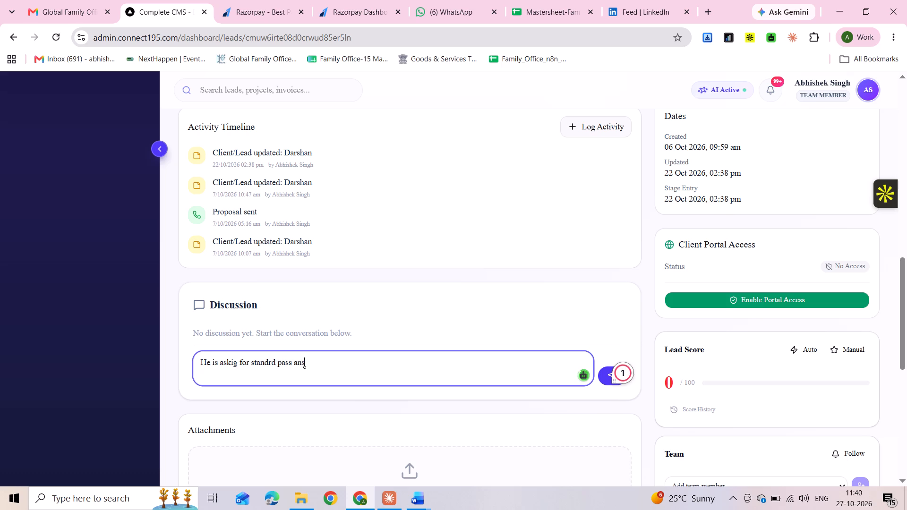
Complete the first line of Darshan's discussion note as "He is askig for standard pass and send the payment link to him.".
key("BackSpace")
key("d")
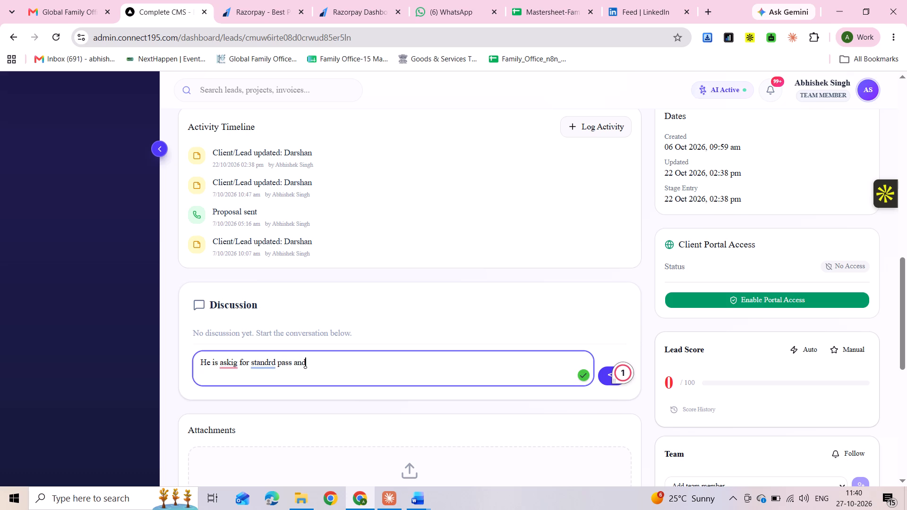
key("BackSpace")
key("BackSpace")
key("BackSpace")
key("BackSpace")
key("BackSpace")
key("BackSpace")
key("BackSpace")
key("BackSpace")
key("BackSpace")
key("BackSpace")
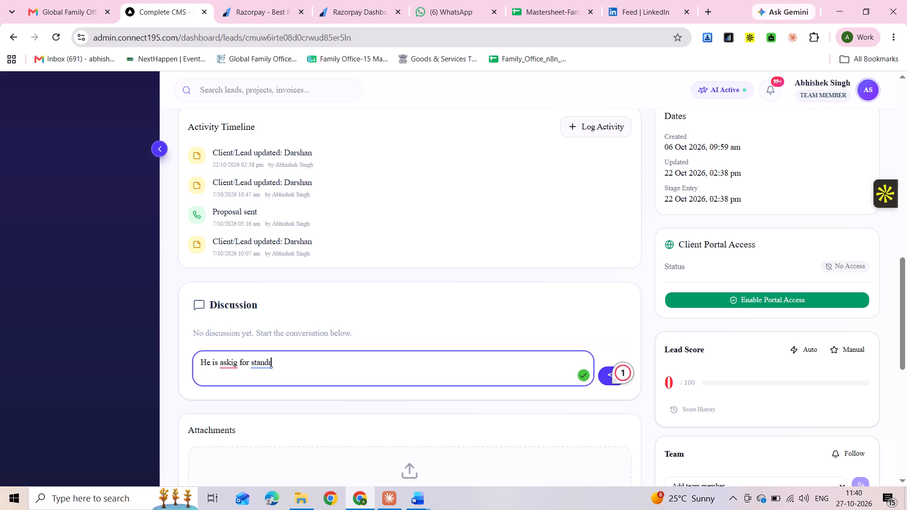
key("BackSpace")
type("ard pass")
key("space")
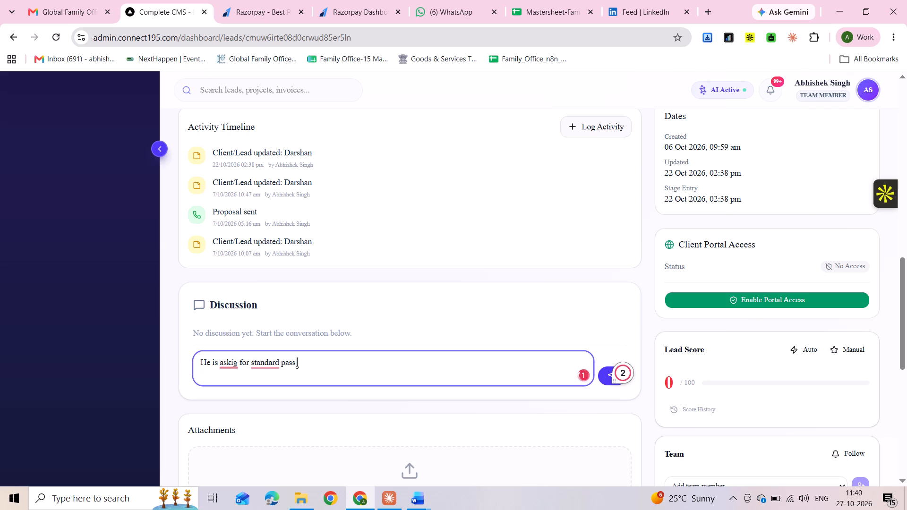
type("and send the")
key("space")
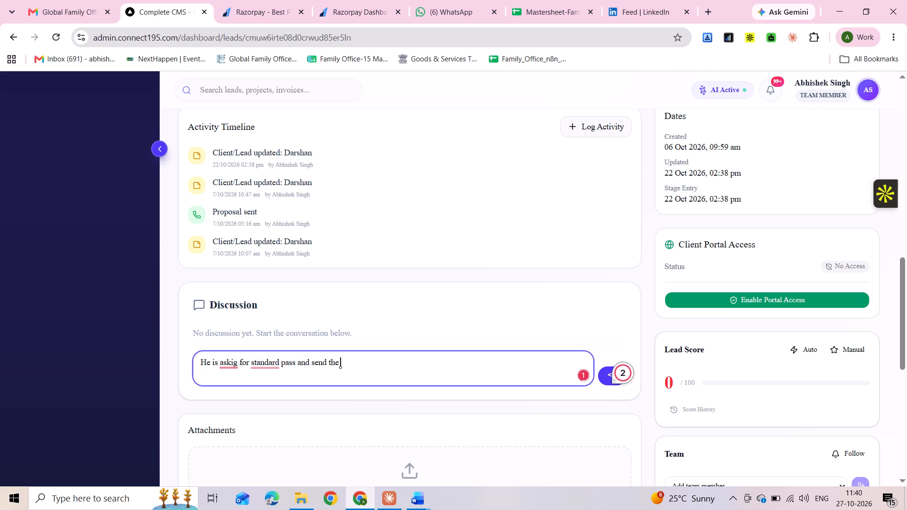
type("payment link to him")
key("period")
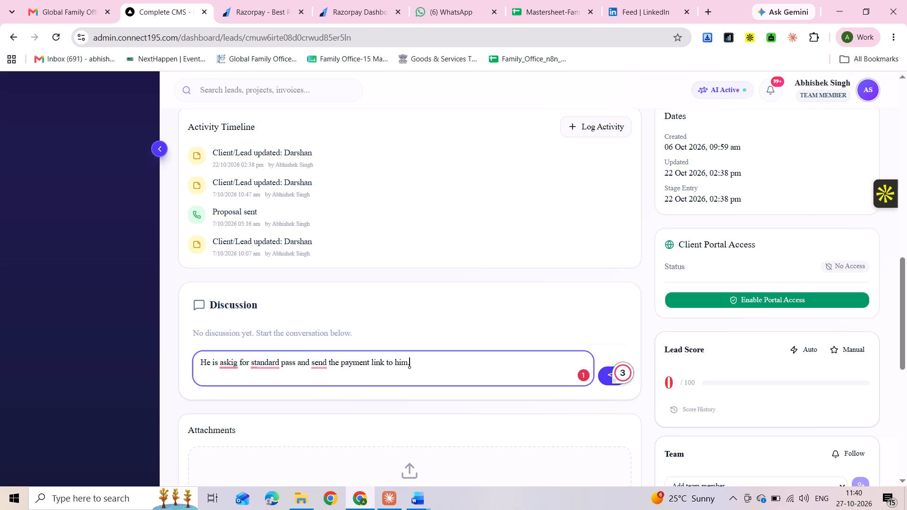
Add a second line "Did'nt pick the call" to Darshan's discussion note and post it.
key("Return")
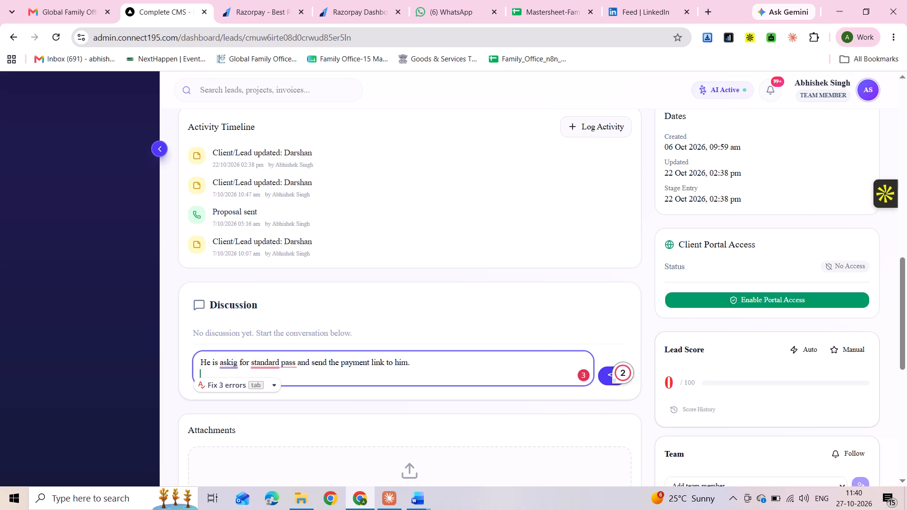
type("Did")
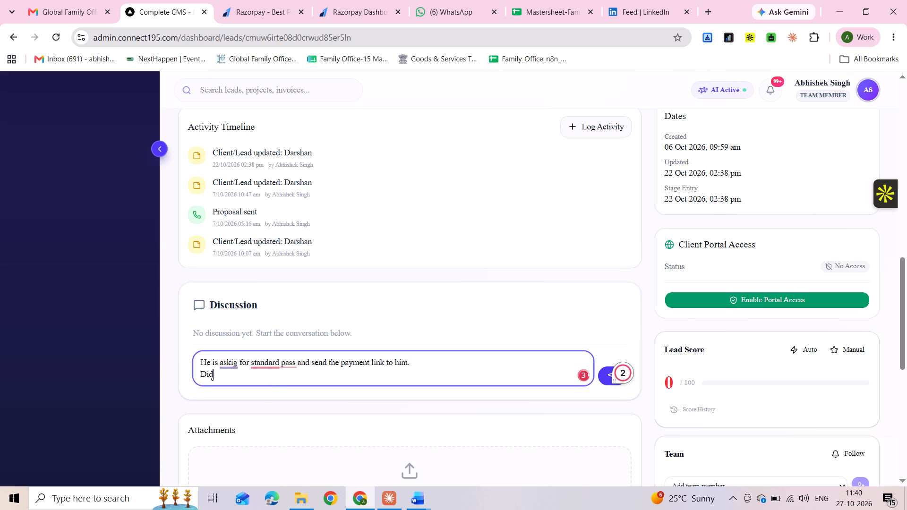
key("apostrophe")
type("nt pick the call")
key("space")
left_click(609, 372)
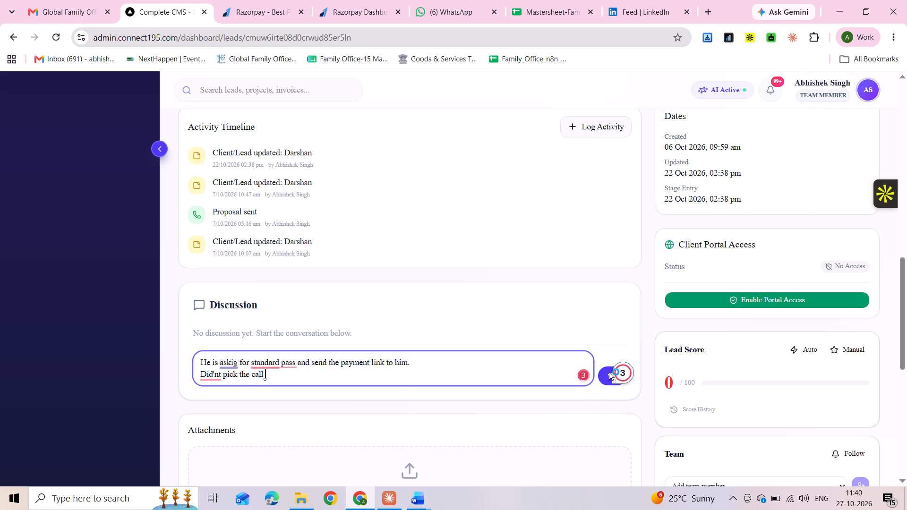
scroll(468, 391, "up", 5)
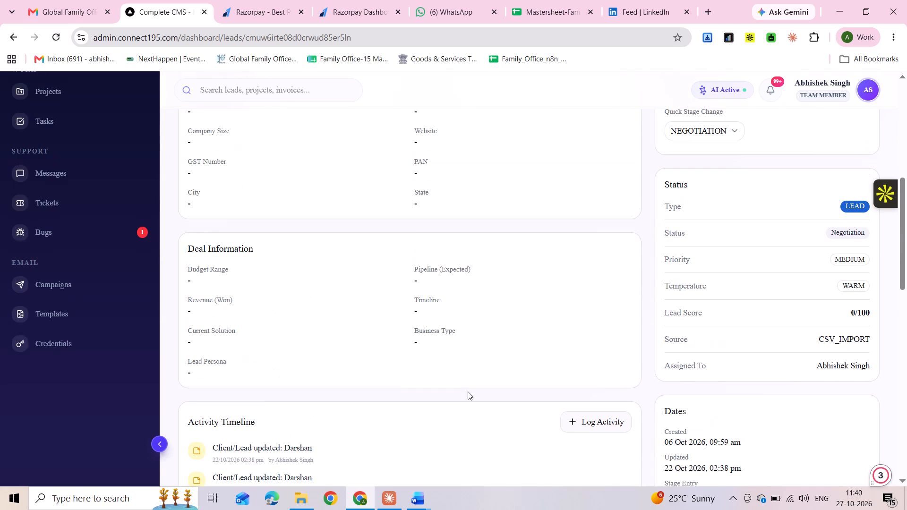
scroll(468, 391, "down", 5)
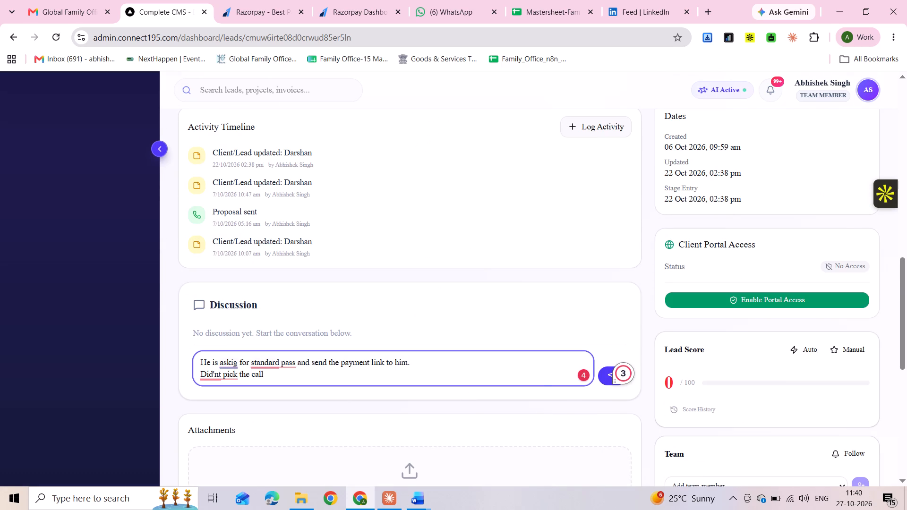
left_click(611, 373)
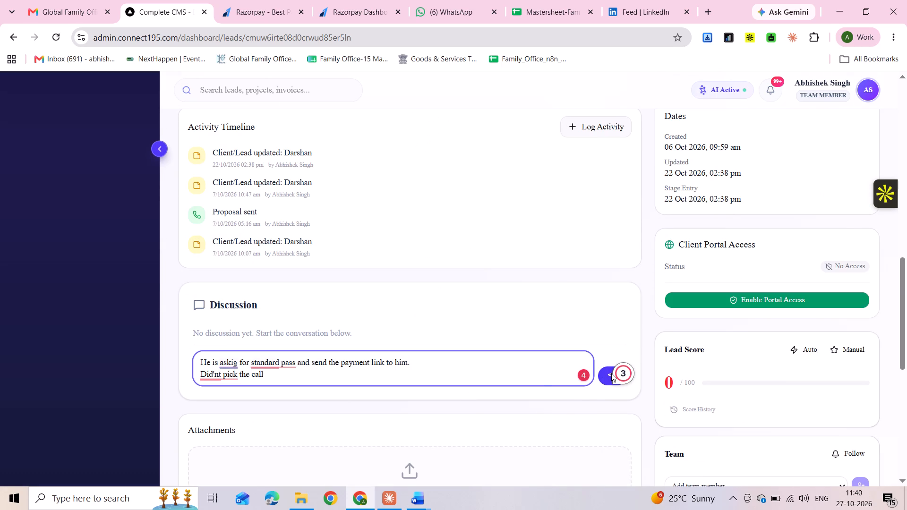
left_click(620, 371)
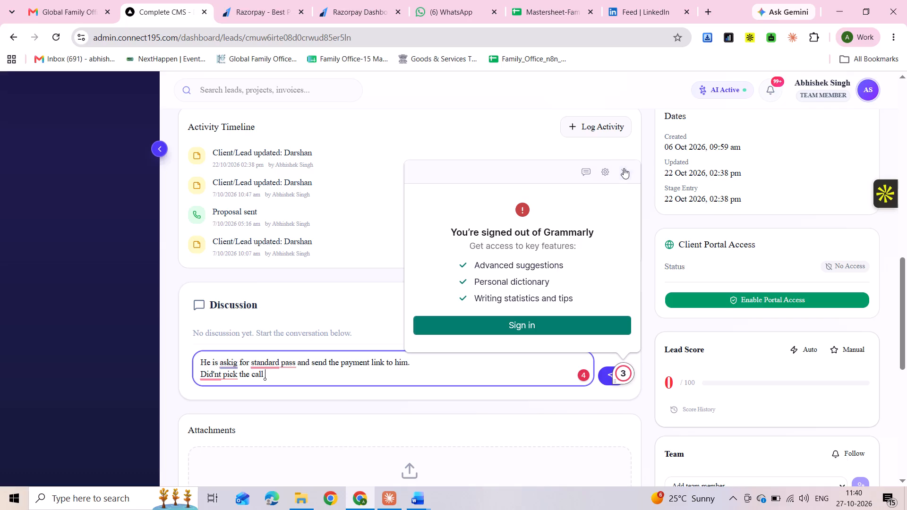
left_click(625, 170)
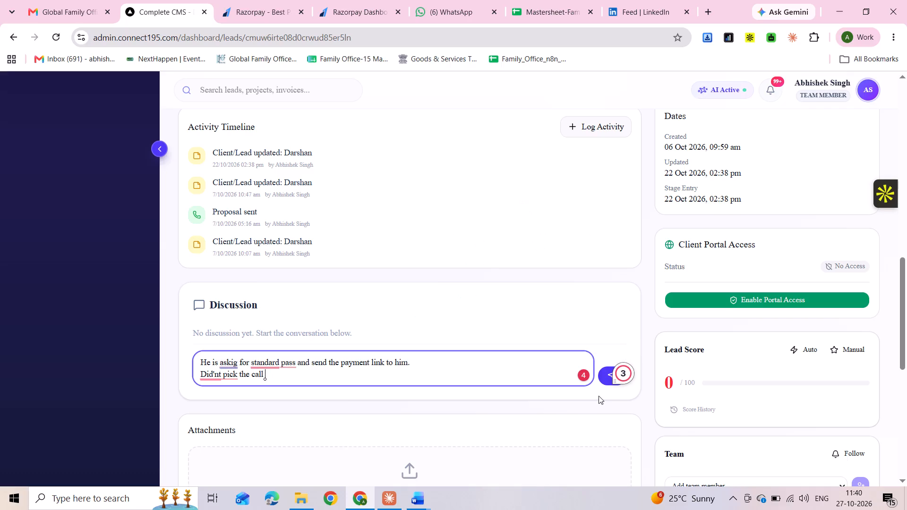
left_click(610, 372)
double_click(607, 372)
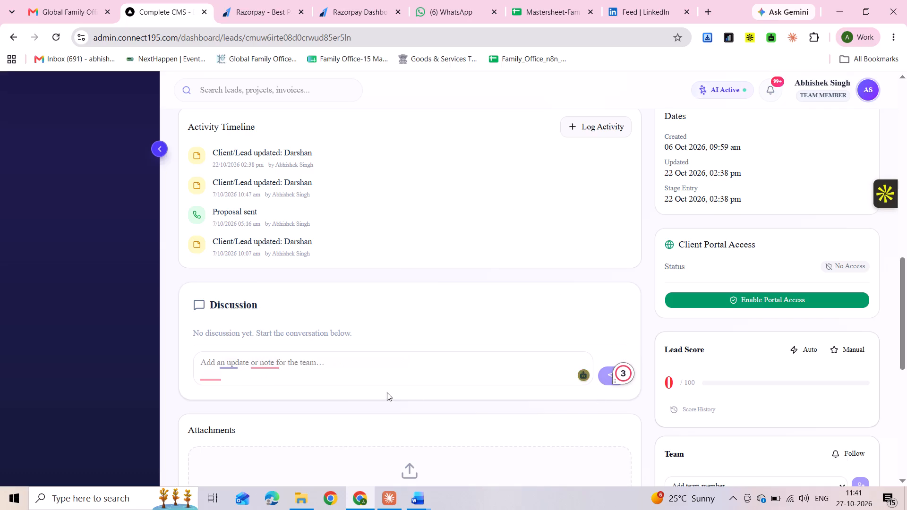
Return to the campaign's negotiation leads list and show 50 leads per page.
scroll(429, 357, "up", 14)
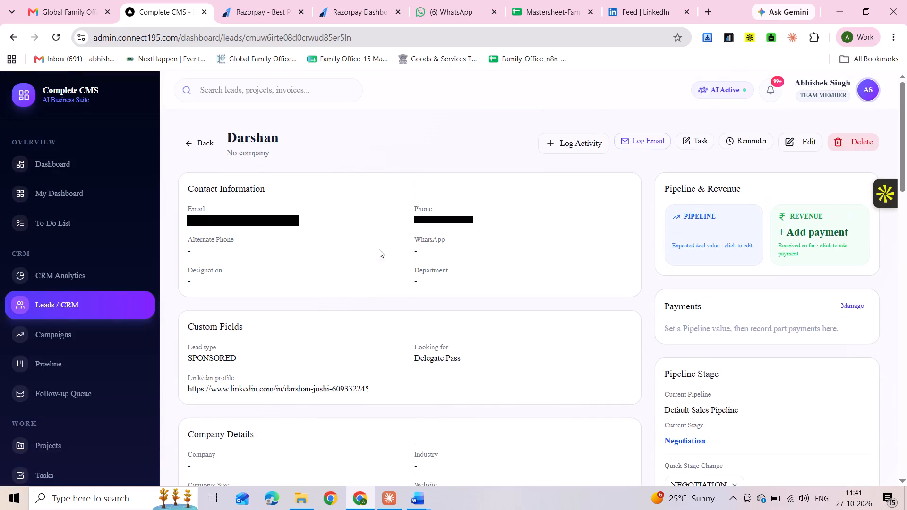
left_click(192, 145)
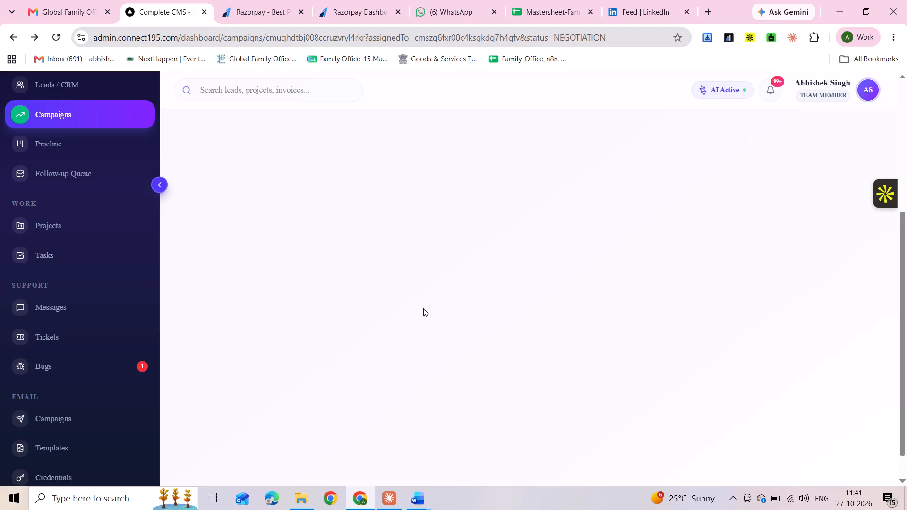
scroll(416, 308, "down", 1)
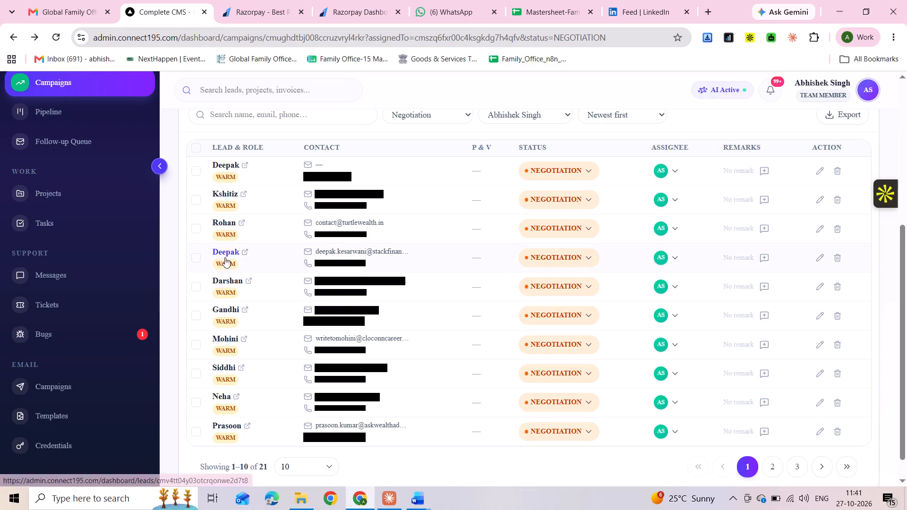
left_click(301, 467)
left_click(294, 432)
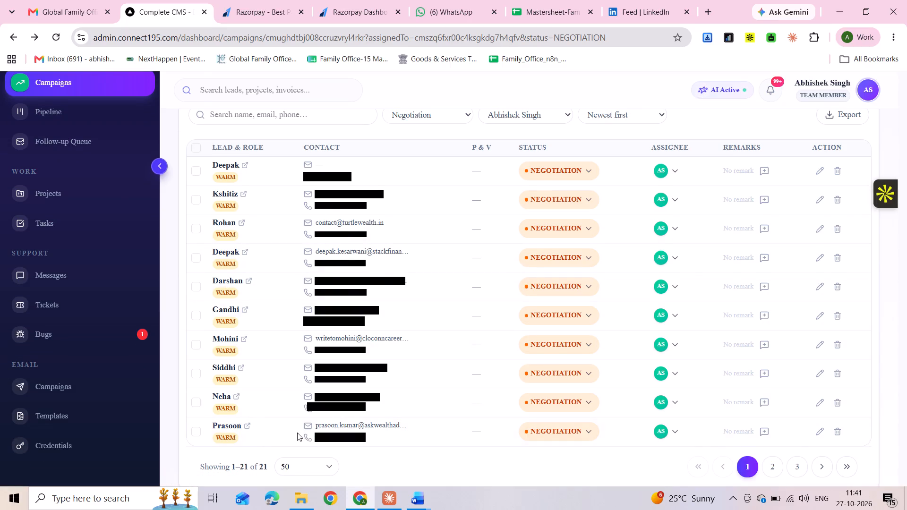
Open Hardik's lead and review its activity timeline, discussion notes and contact details.
scroll(305, 442, "down", 5)
scroll(325, 378, "down", 6)
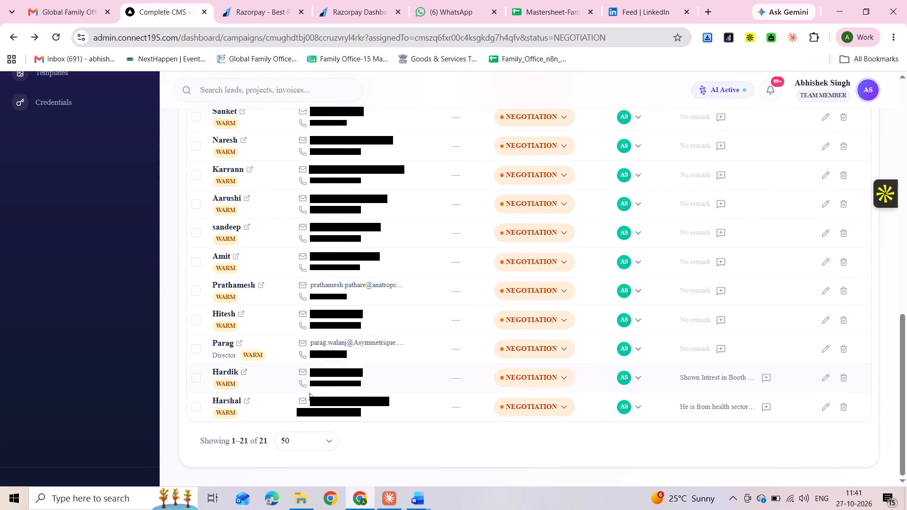
left_click(227, 372)
scroll(395, 427, "down", 5)
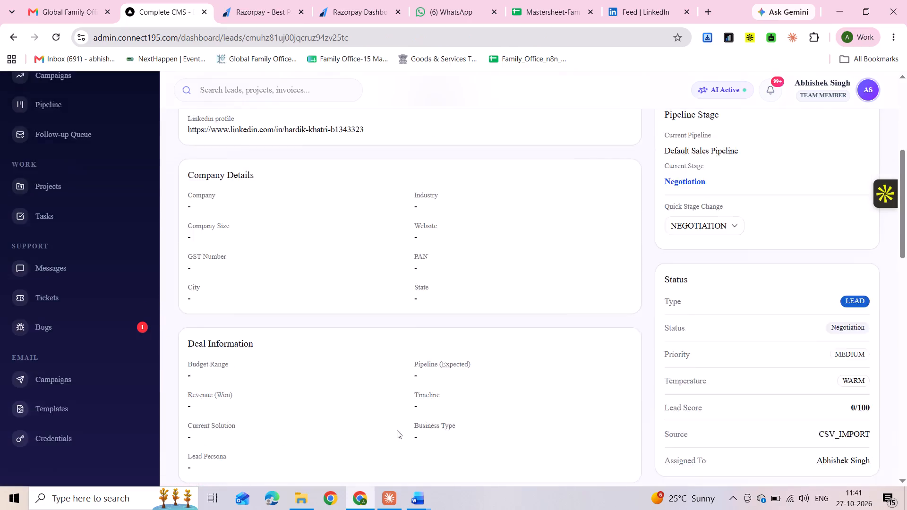
scroll(397, 430, "down", 6)
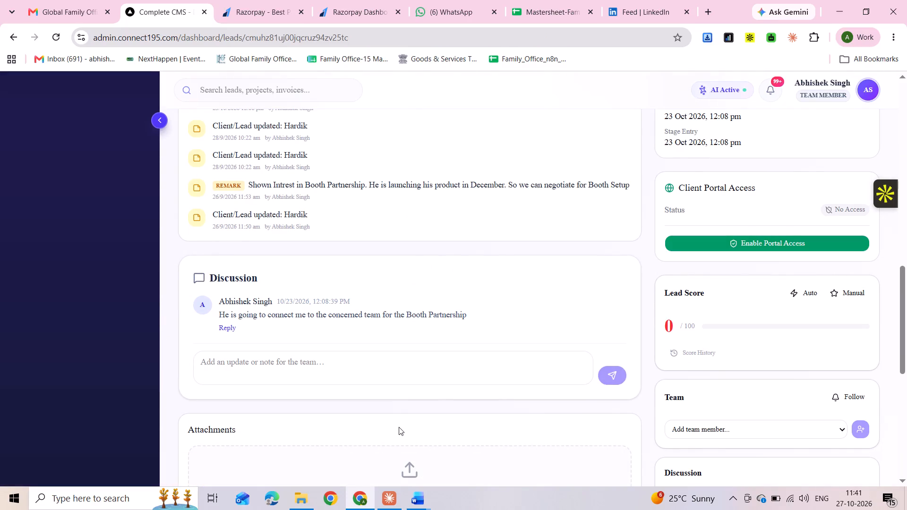
scroll(399, 427, "up", 1)
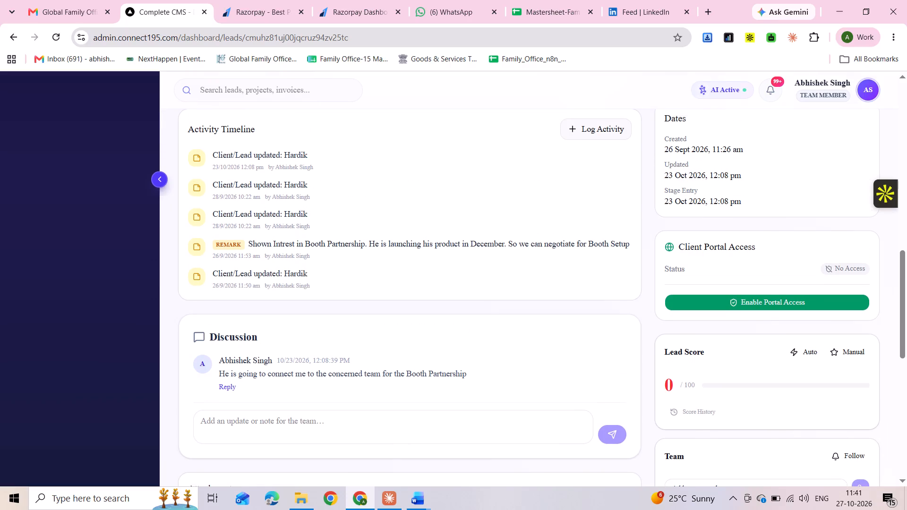
scroll(399, 427, "up", 11)
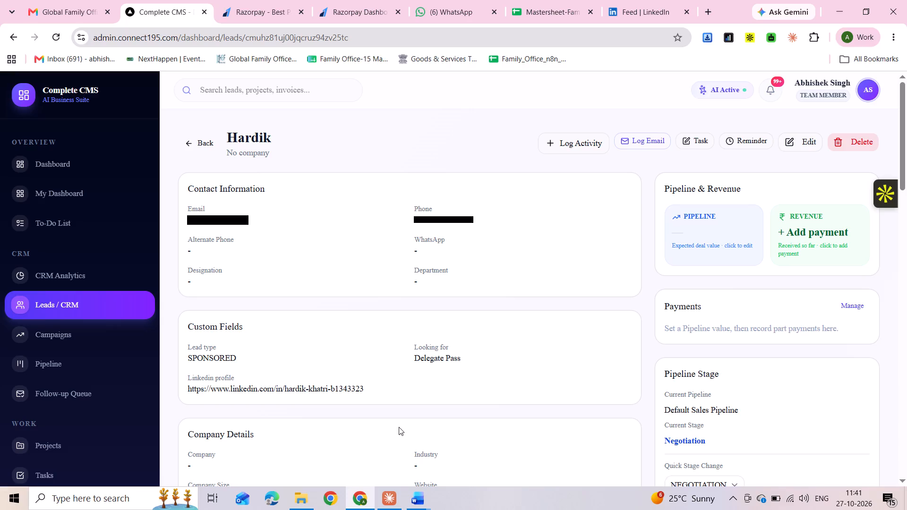
Search the computer for the Kuro app and launch it.
left_click(92, 497)
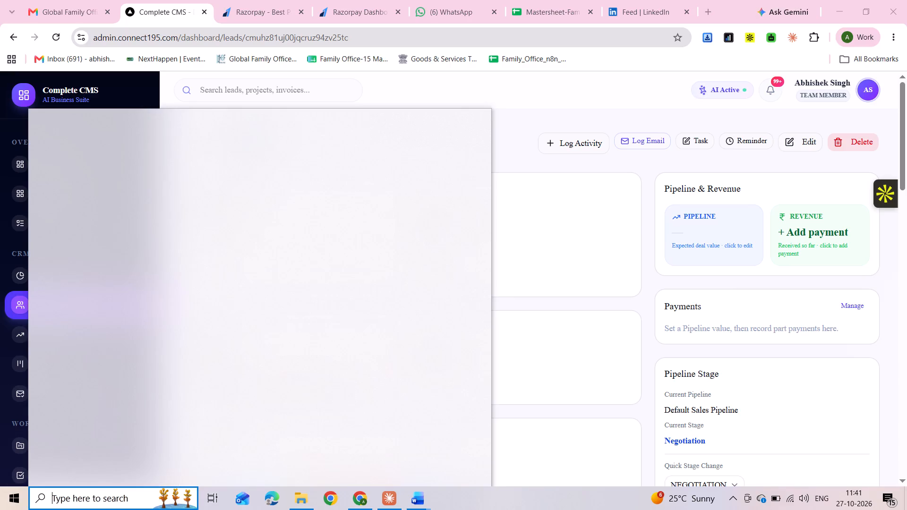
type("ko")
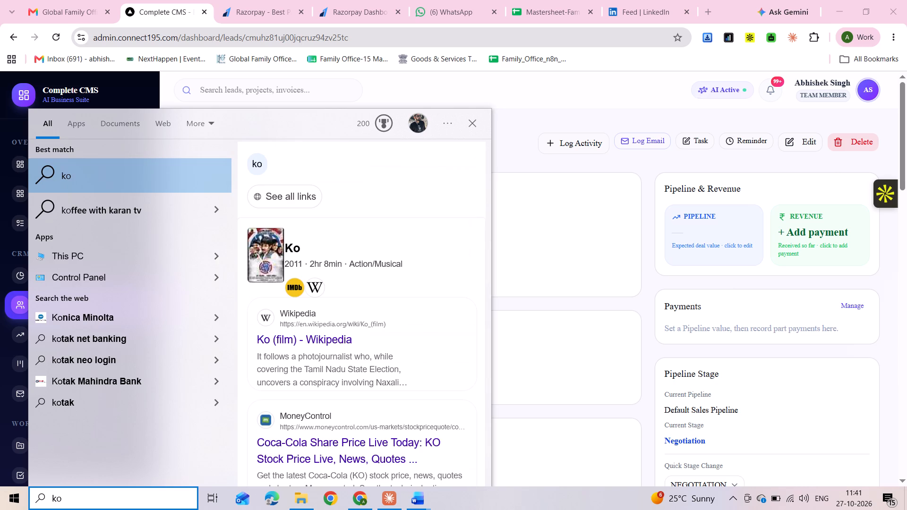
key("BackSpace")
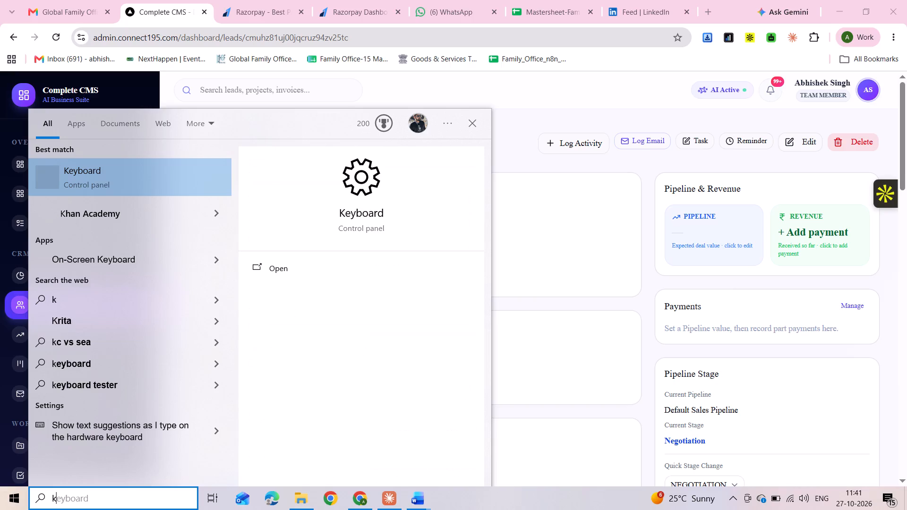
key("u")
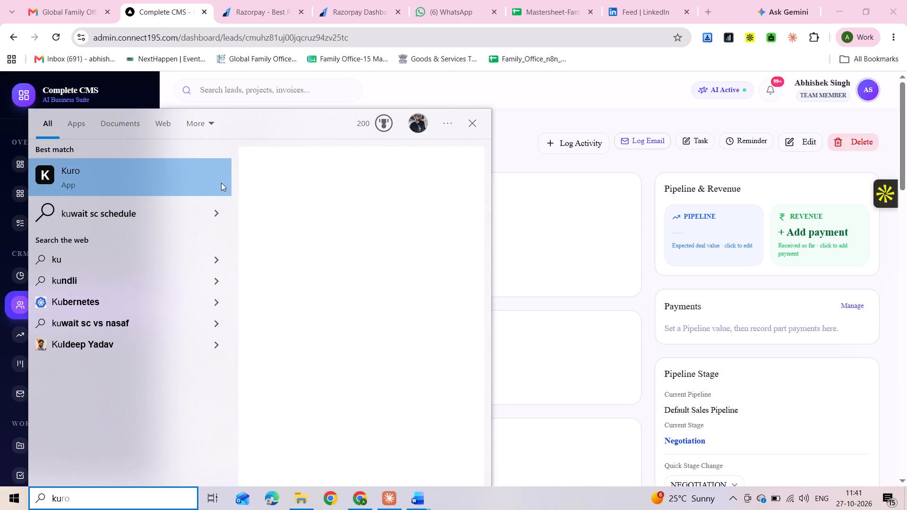
left_click(167, 170)
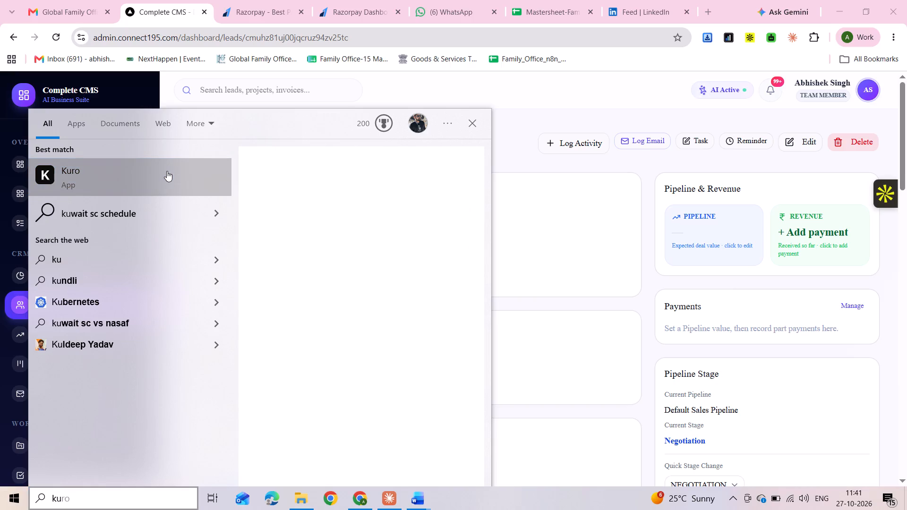